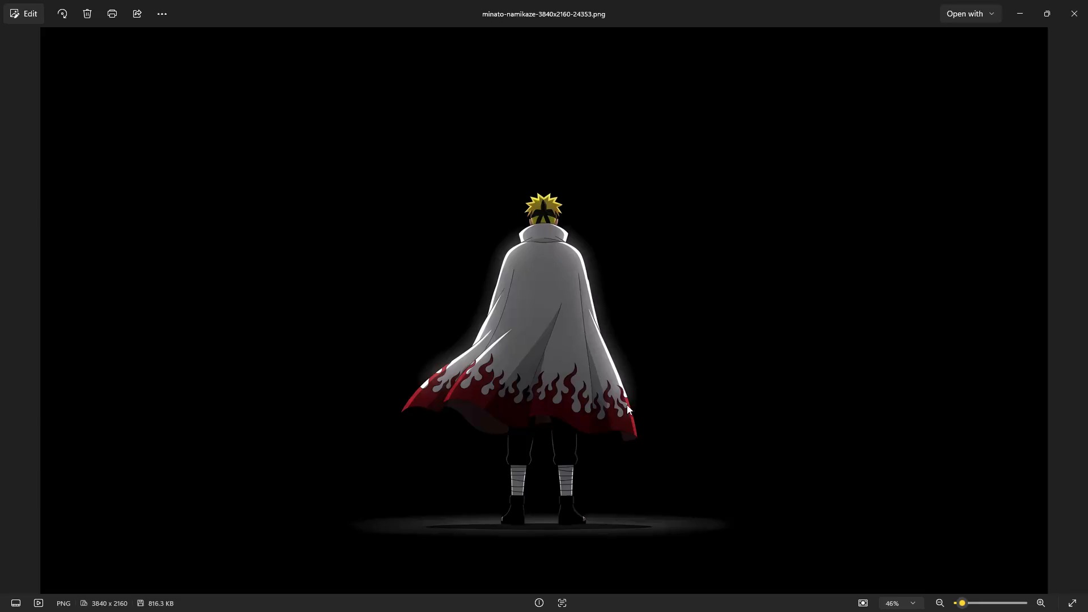
# Clear the desktop by minimizing the open wallpaper image and the Downloads window, and close the image viewer.
pyautogui.click(1009, 7)
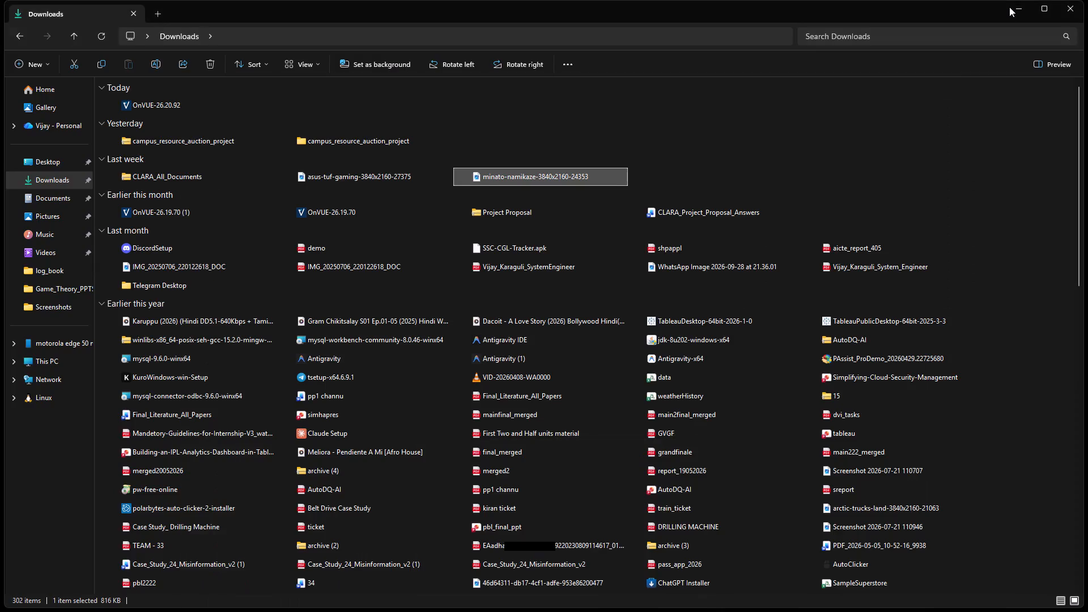
pyautogui.click(1009, 7)
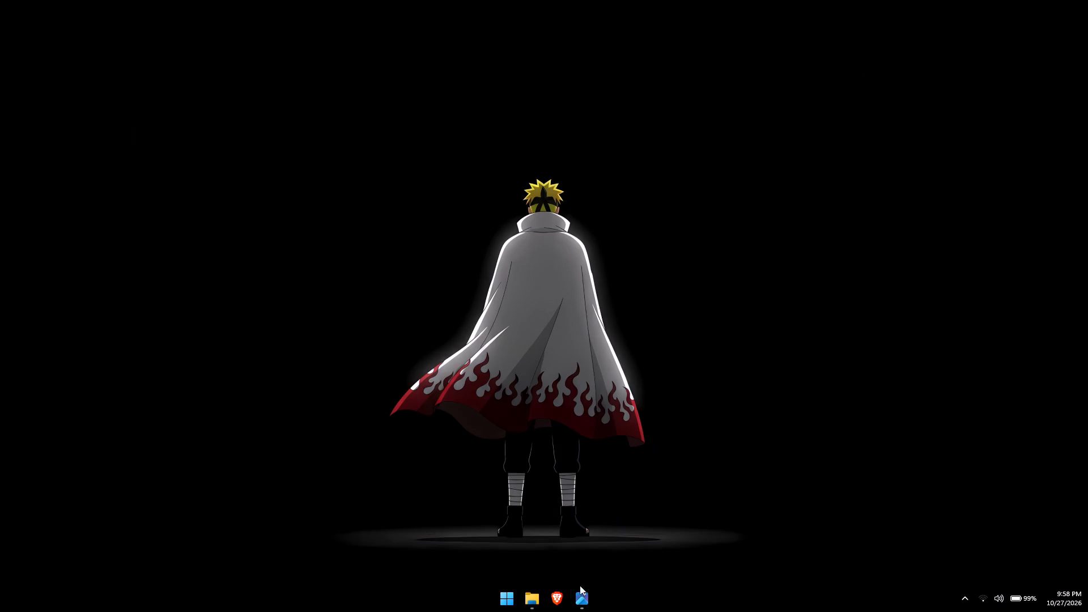
pyautogui.click(624, 498)
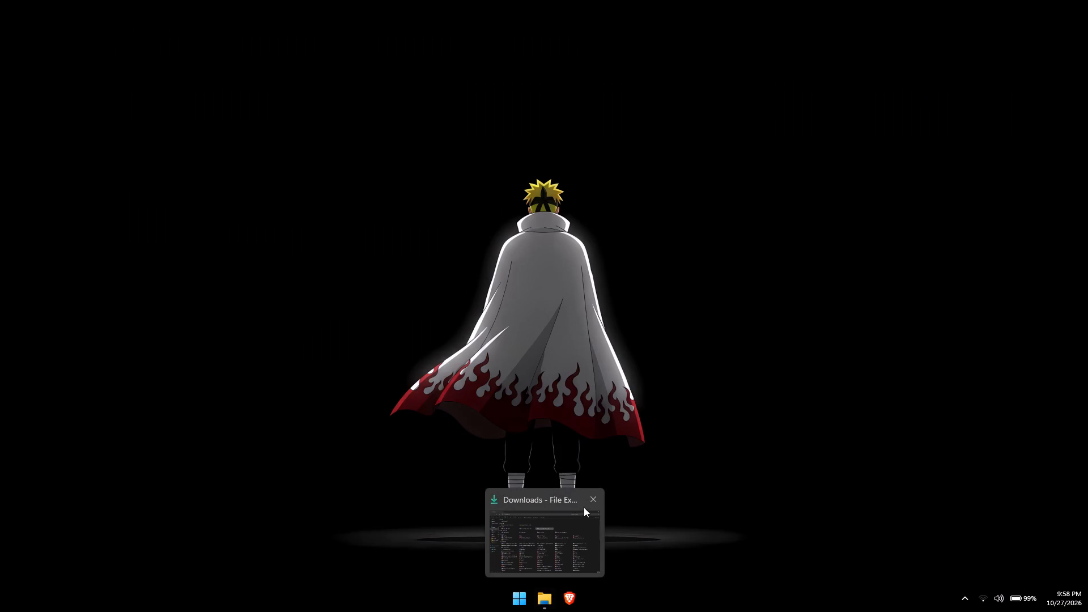
# Close the Downloads File Explorer window.
pyautogui.click(589, 502)
# Open the Brave browser and reopen the most recently closed tab.
pyautogui.click(567, 596)
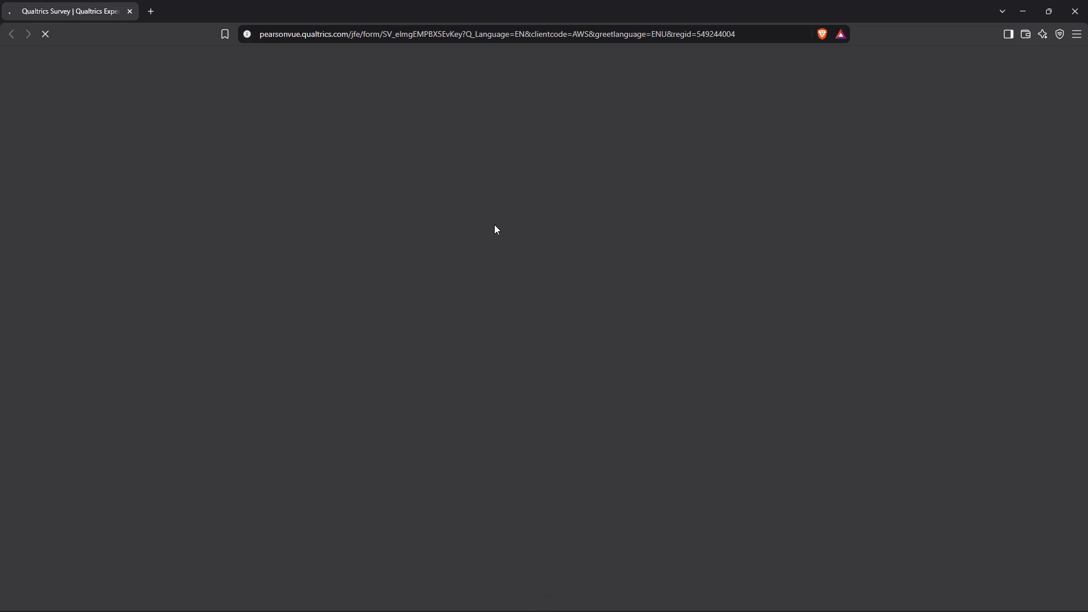
pyautogui.hotkey('ctrl', 'shift', 't')
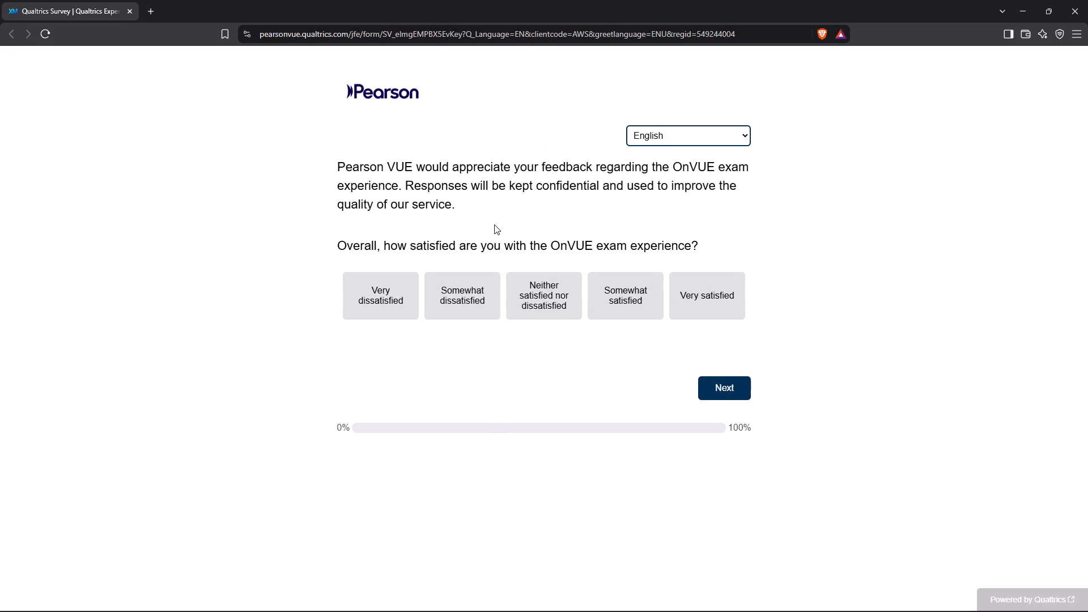
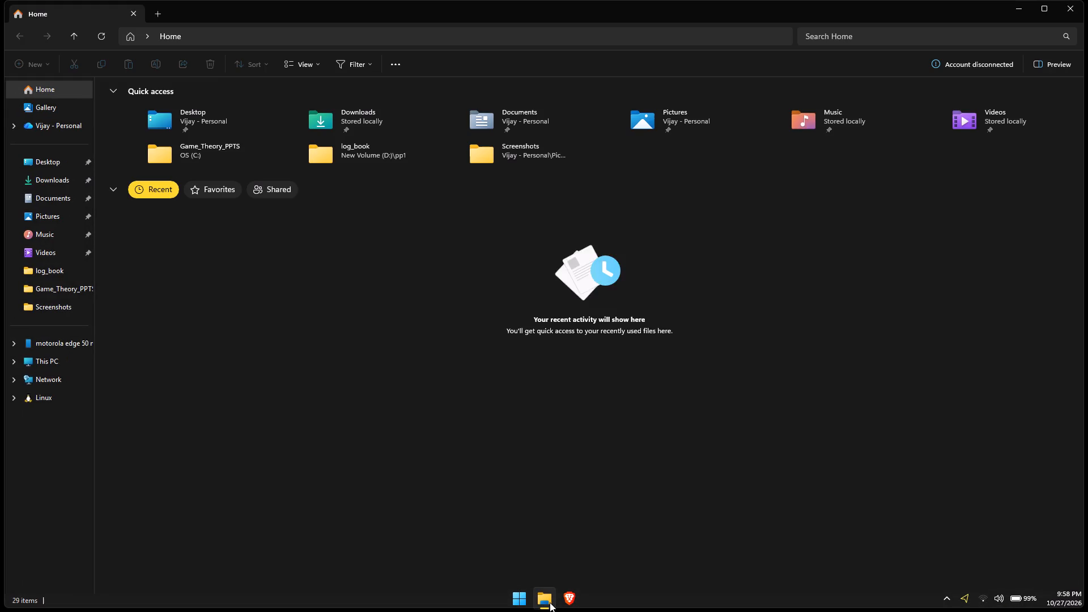
# Open the log_book folder.
pyautogui.click(62, 277)
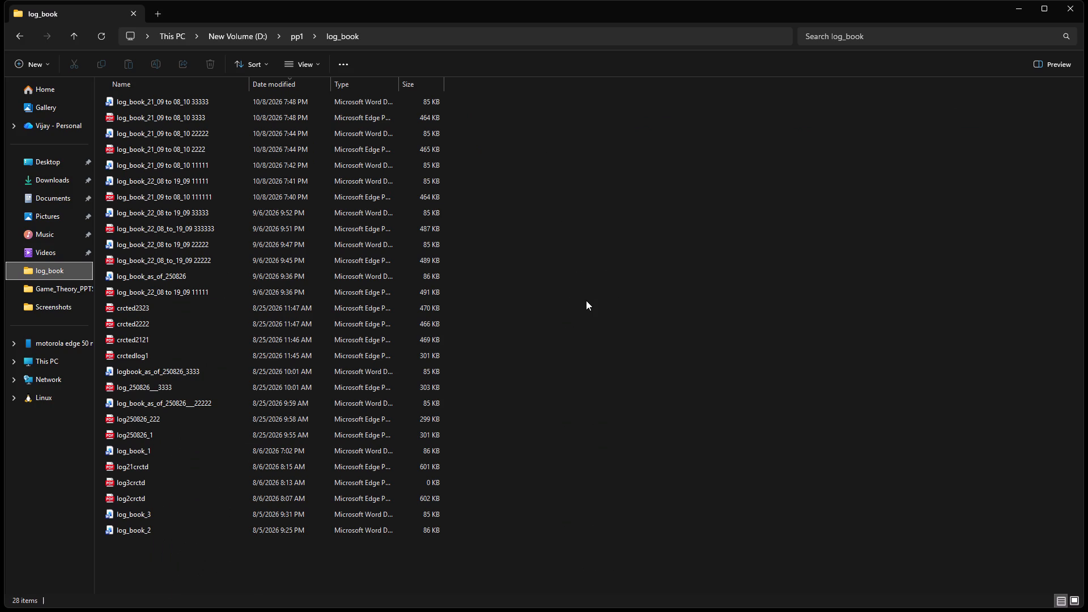
# Check the Word document log_book_21_09 to 08_10 33333 and close it again.
pyautogui.doubleClick(210, 103)
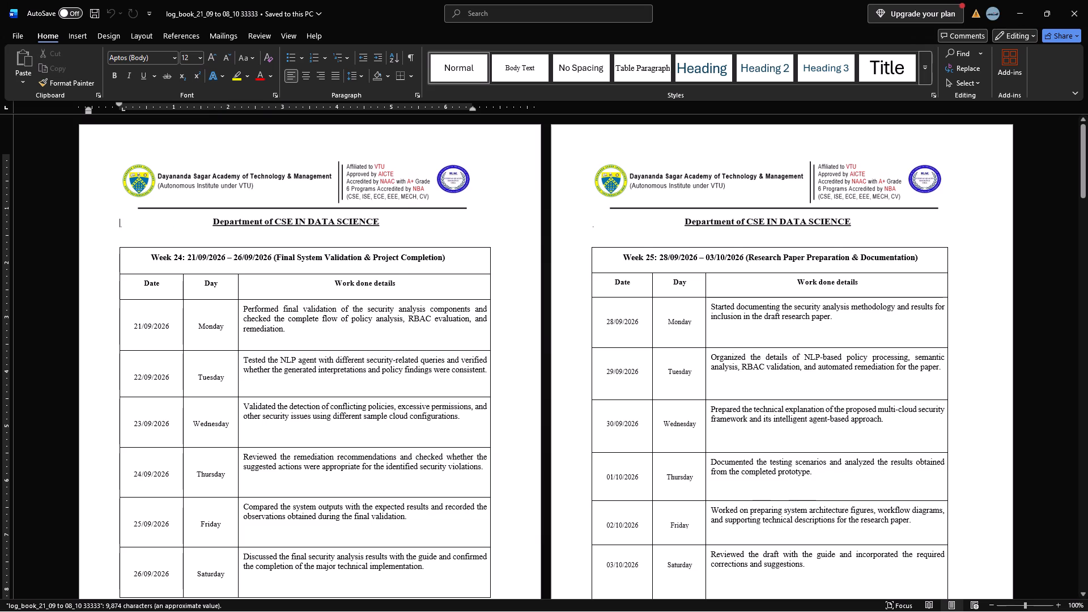
pyautogui.click(1087, 0)
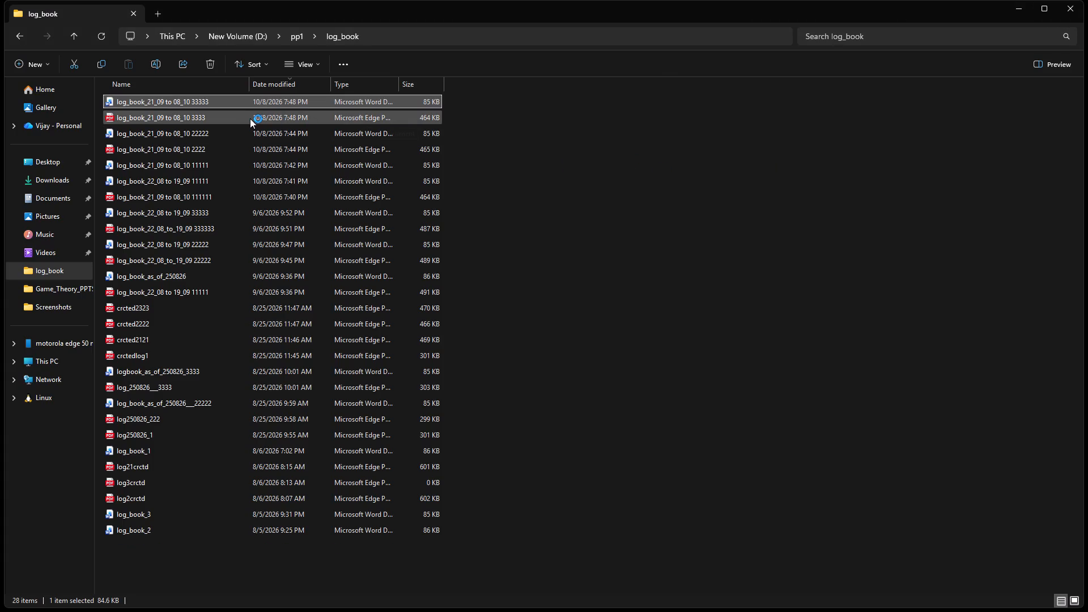
# Open the Word document log_book_21_09 to 08_10 11111.
pyautogui.doubleClick(211, 169)
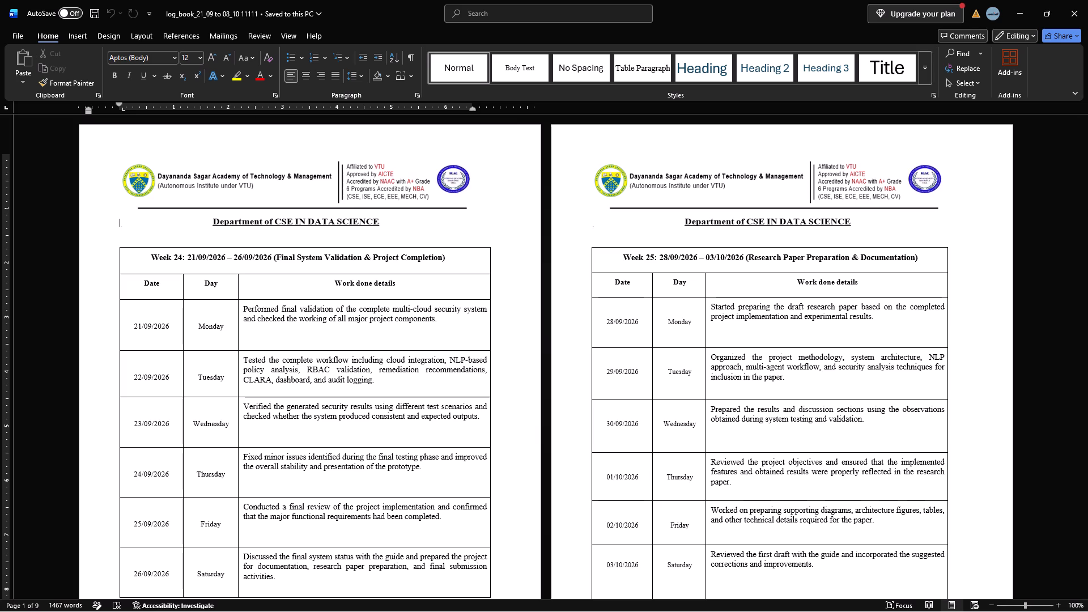
# Look through the weekly log tables across the document's pages, ending at the Week 26 table.
pyautogui.scroll(-2, 796, 443)
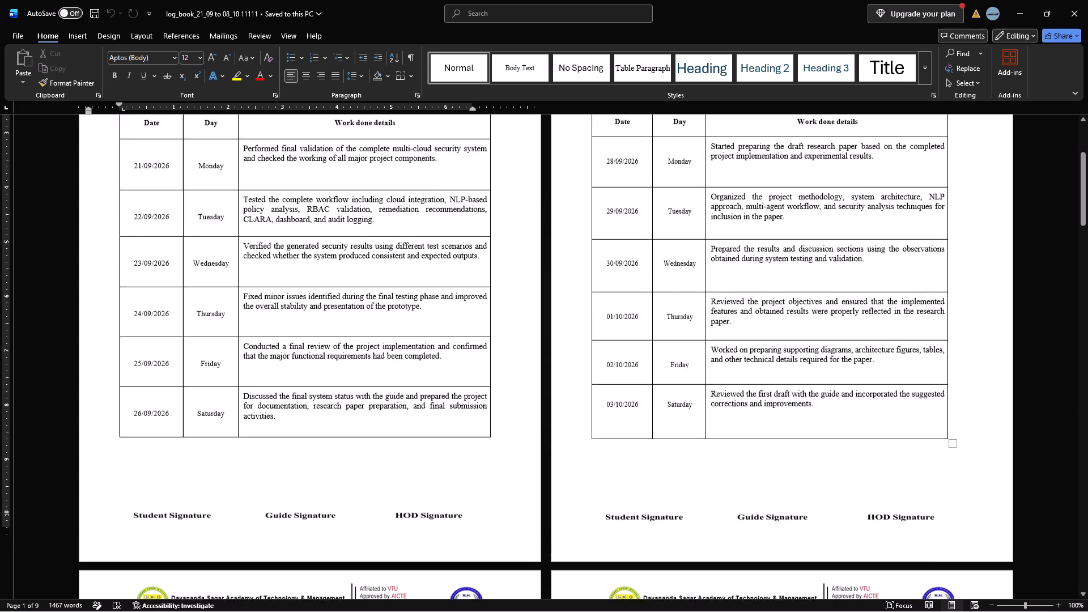
pyautogui.scroll(-4, 796, 443)
pyautogui.scroll(3, 796, 443)
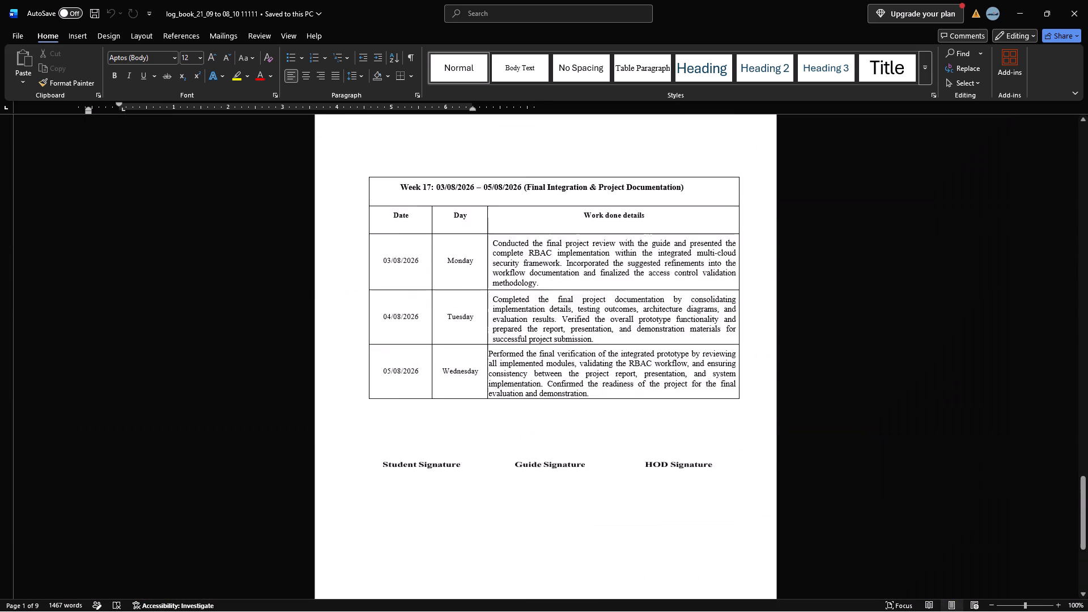
pyautogui.scroll(5, 796, 443)
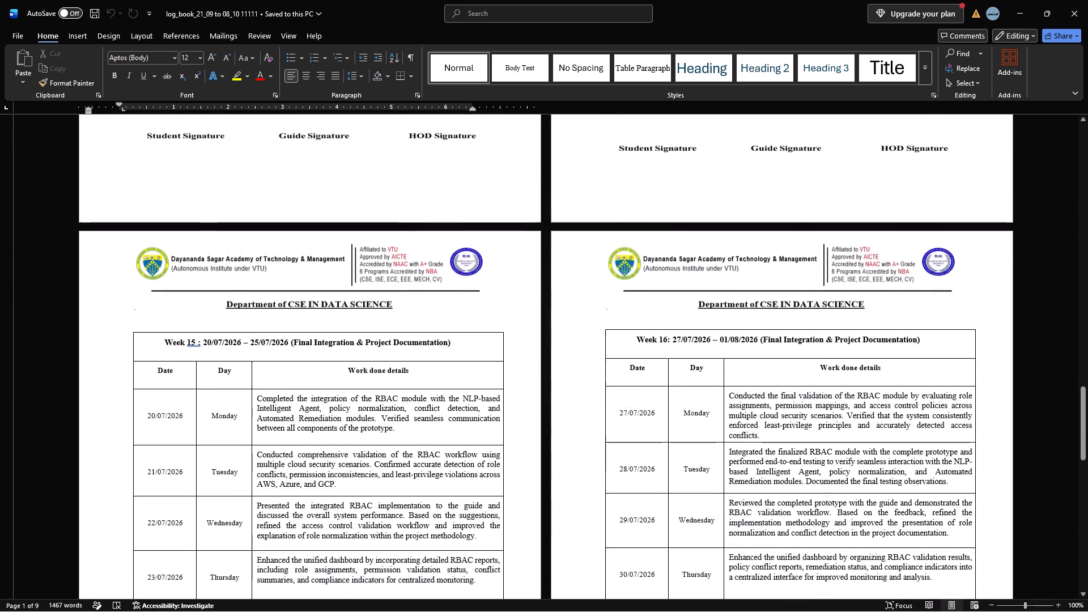
pyautogui.scroll(2, 796, 443)
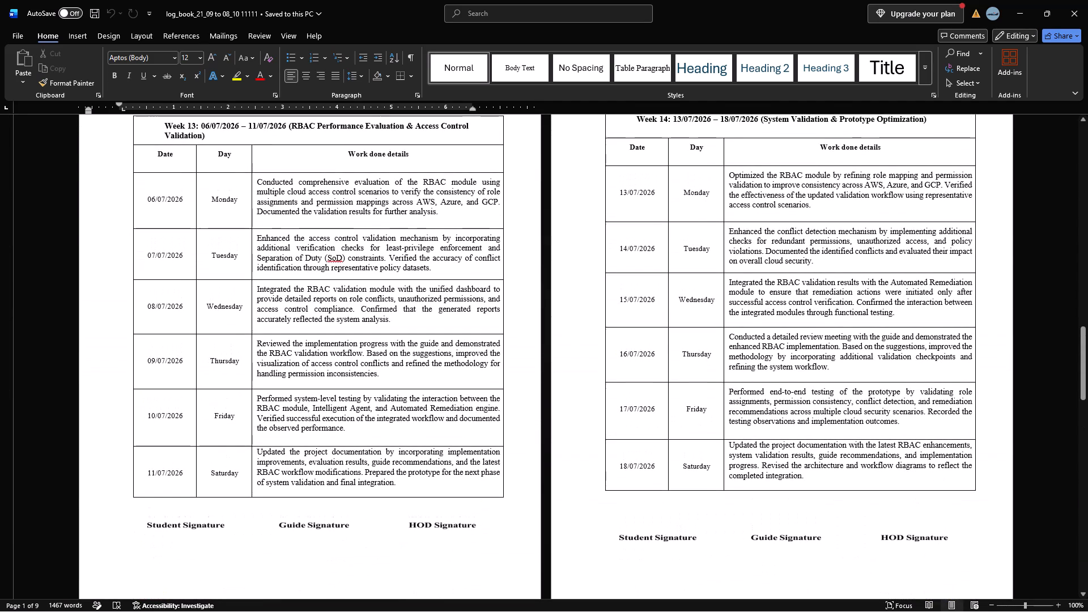
pyautogui.scroll(5, 796, 443)
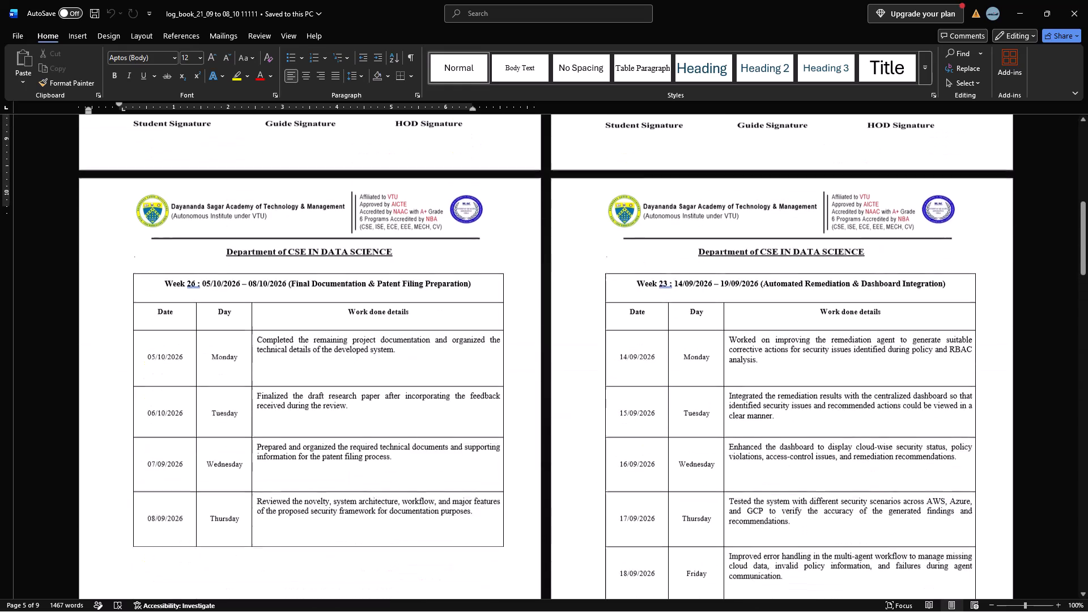
pyautogui.scroll(-1, 796, 443)
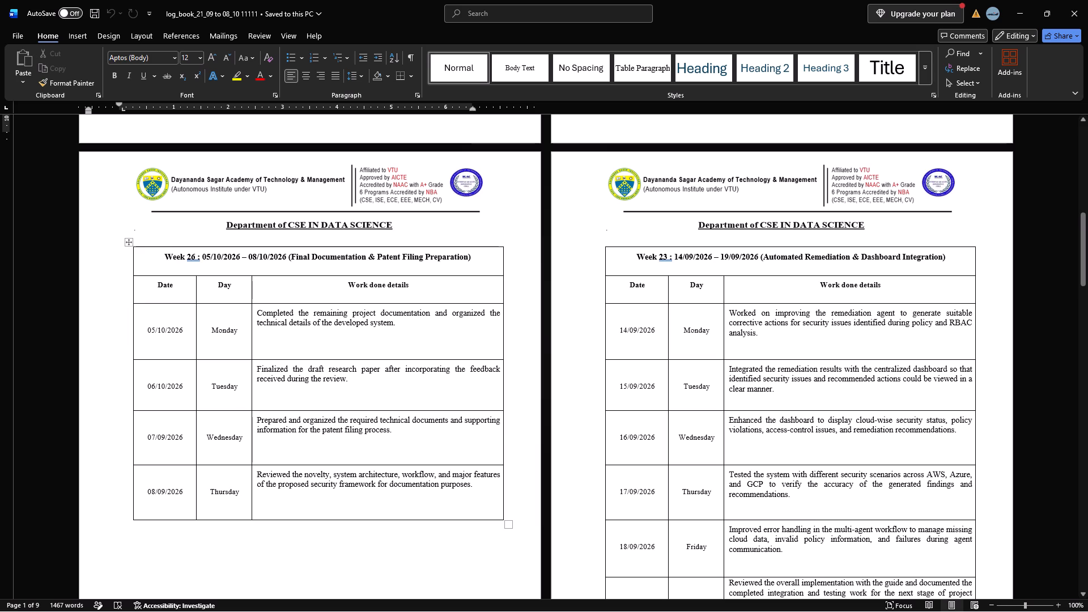
# Clear the date in the Wednesday row of the Week 26 table.
pyautogui.moveTo(491, 489); pyautogui.dragTo(202, 436)
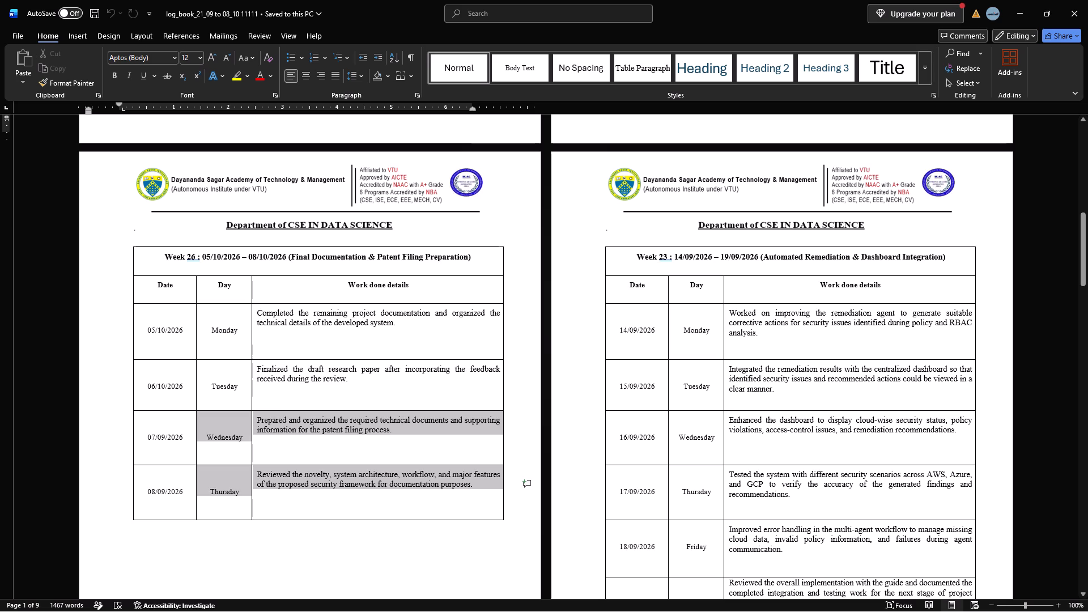
pyautogui.moveTo(202, 436); pyautogui.dragTo(187, 433)
pyautogui.press('space')
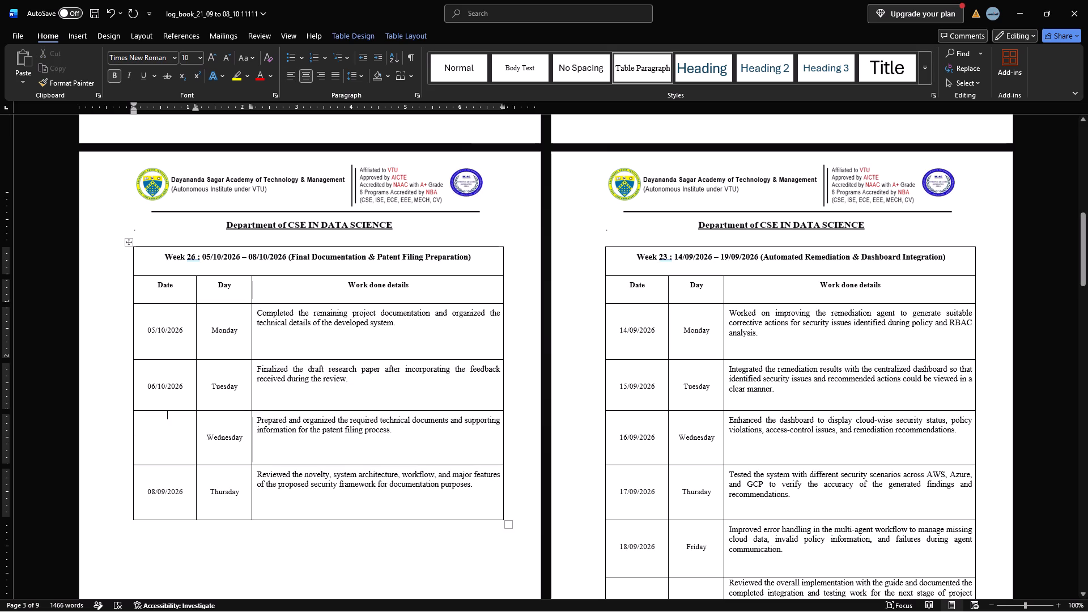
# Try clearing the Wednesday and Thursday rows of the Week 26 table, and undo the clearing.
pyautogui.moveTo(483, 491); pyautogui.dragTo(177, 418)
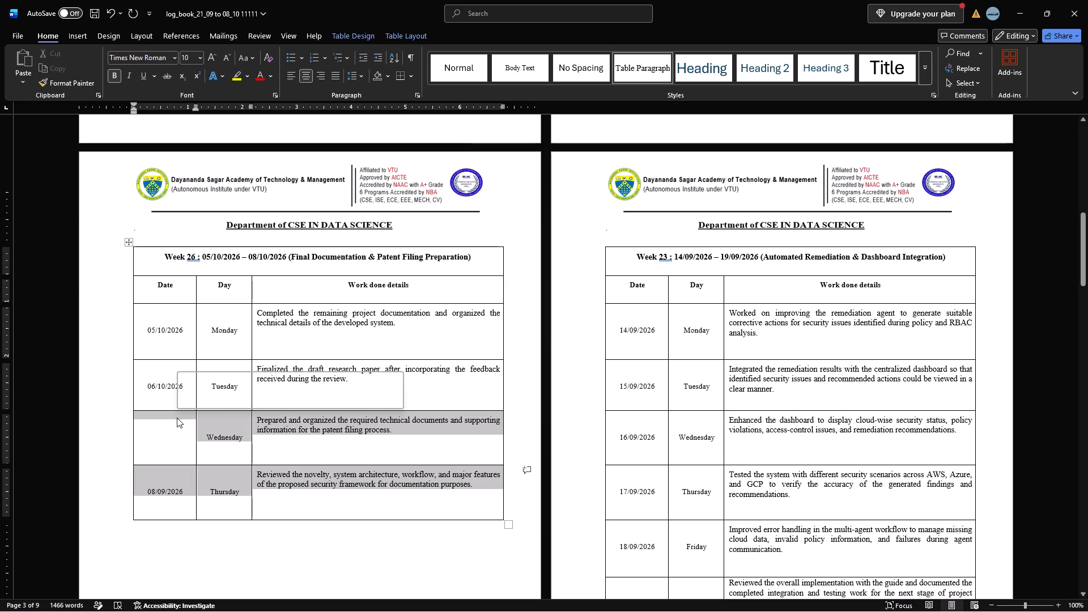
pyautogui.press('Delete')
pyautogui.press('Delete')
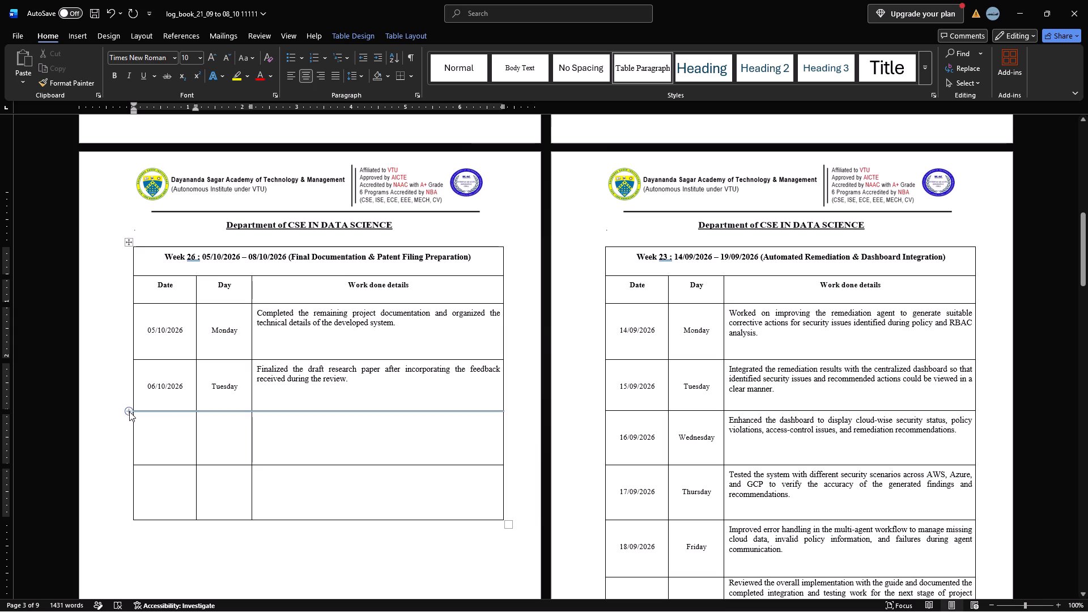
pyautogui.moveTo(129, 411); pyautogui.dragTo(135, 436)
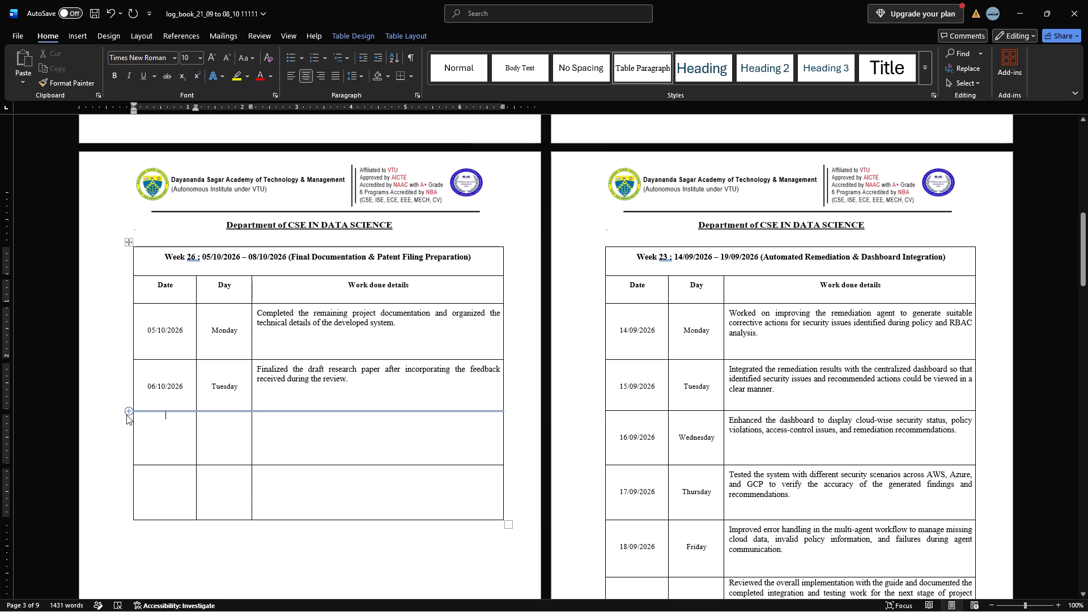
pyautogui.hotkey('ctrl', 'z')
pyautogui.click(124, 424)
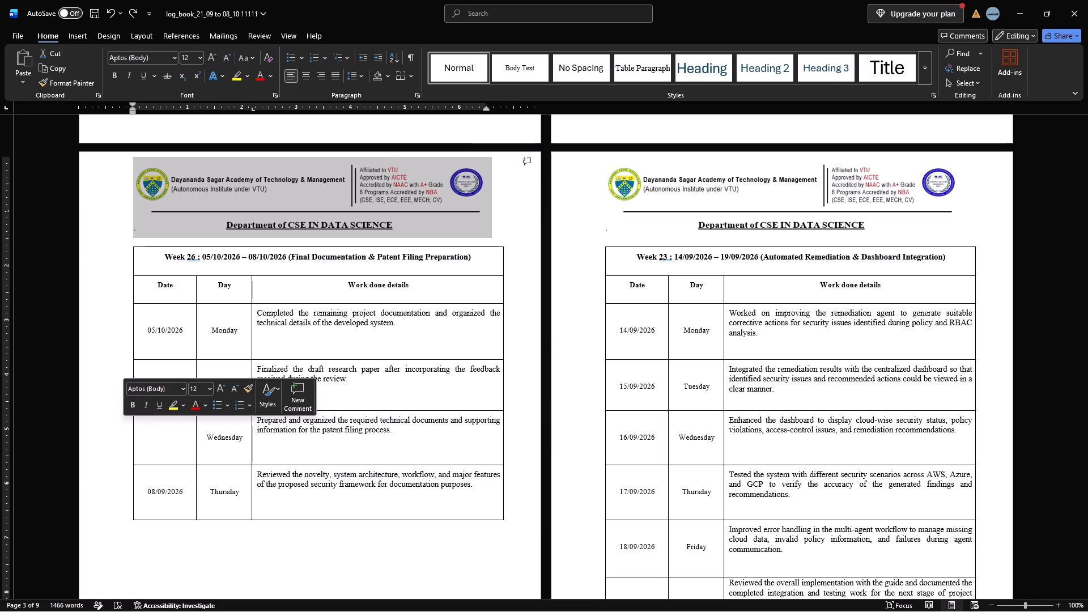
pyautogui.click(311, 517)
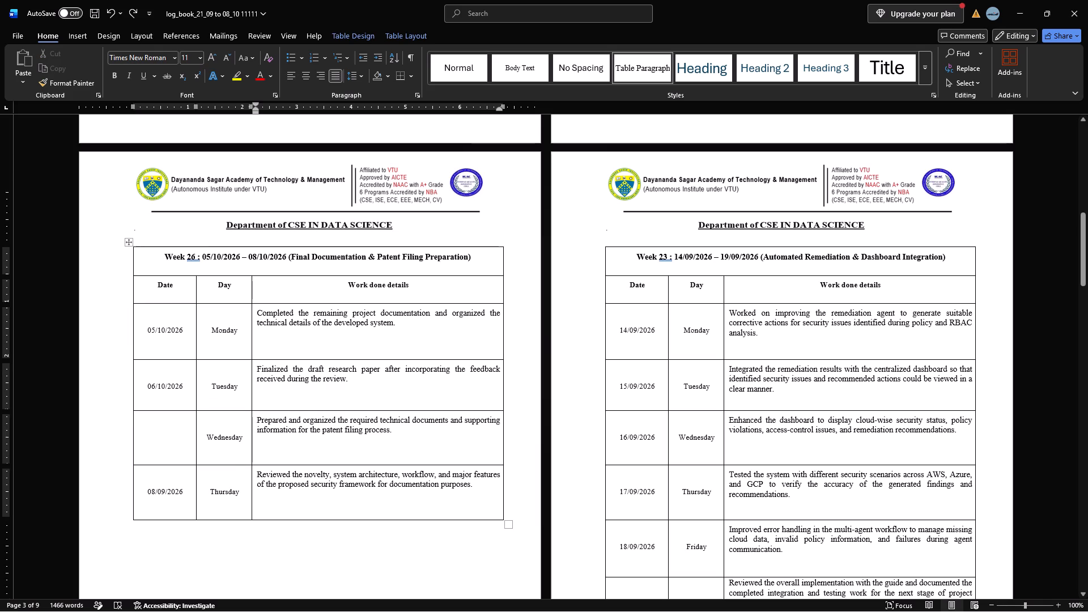
# Clear the remaining contents of the Wednesday and Thursday rows in the Week 26 table.
pyautogui.moveTo(484, 483); pyautogui.dragTo(126, 418)
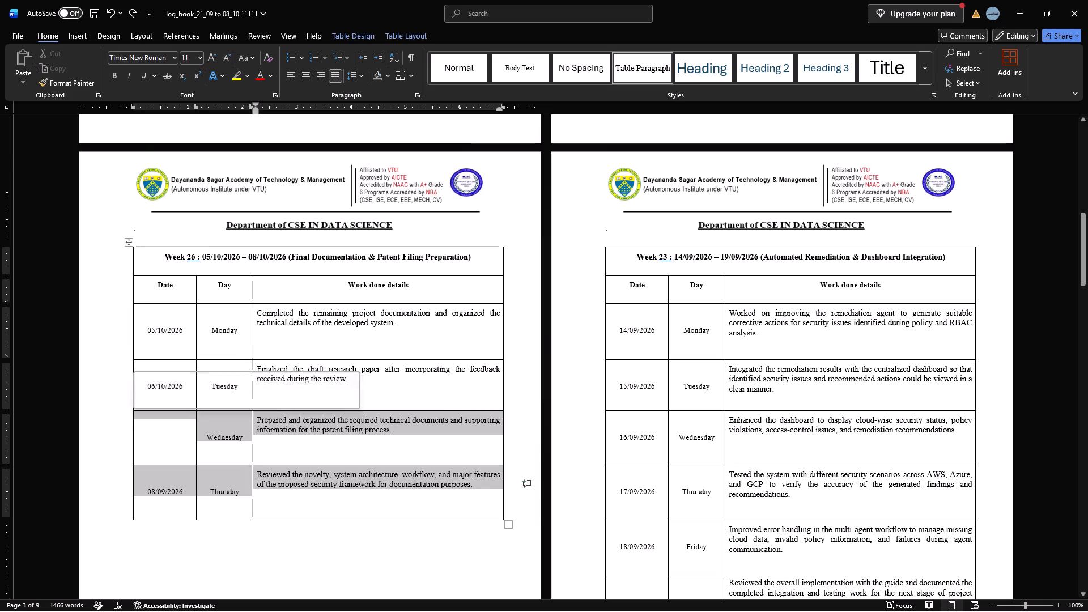
pyautogui.press('Delete')
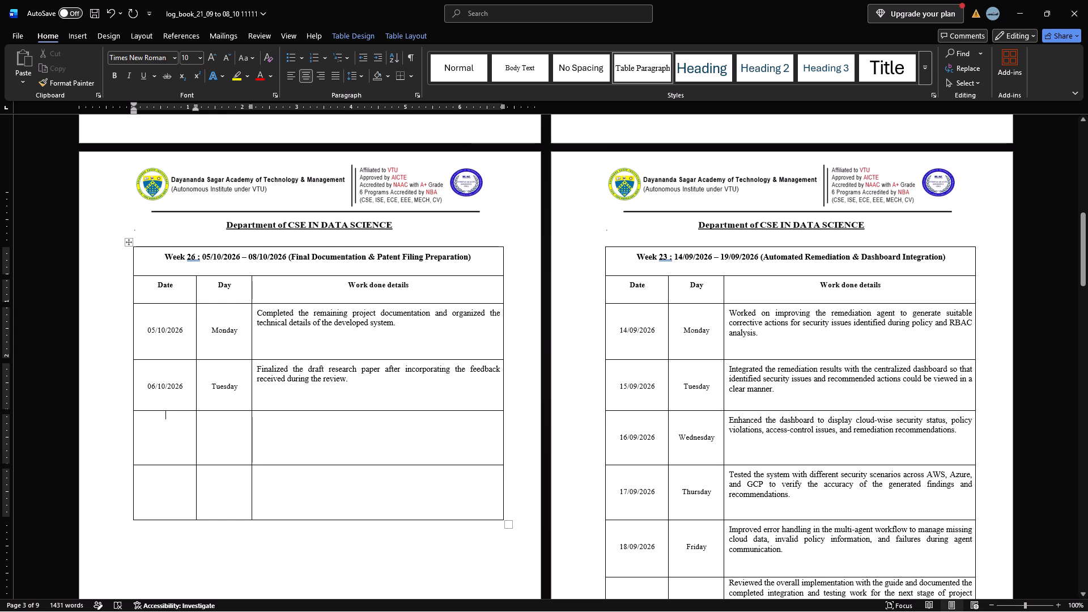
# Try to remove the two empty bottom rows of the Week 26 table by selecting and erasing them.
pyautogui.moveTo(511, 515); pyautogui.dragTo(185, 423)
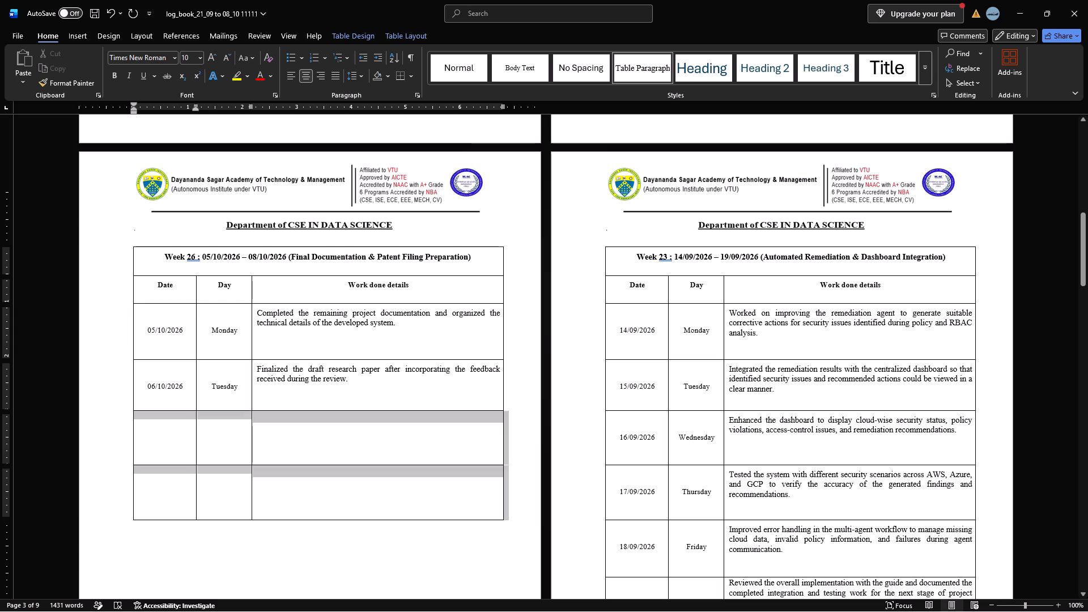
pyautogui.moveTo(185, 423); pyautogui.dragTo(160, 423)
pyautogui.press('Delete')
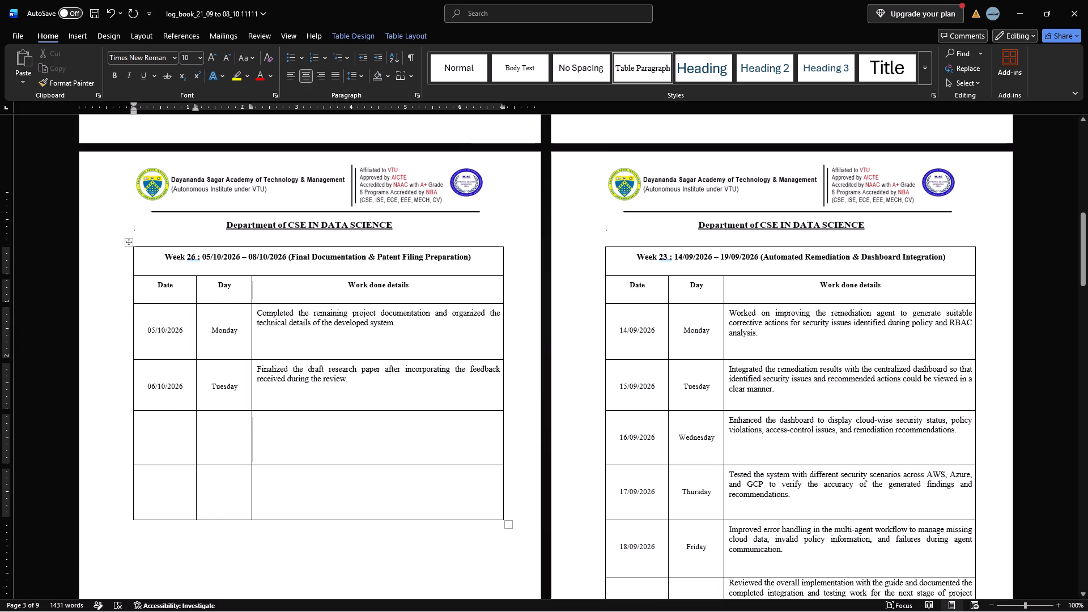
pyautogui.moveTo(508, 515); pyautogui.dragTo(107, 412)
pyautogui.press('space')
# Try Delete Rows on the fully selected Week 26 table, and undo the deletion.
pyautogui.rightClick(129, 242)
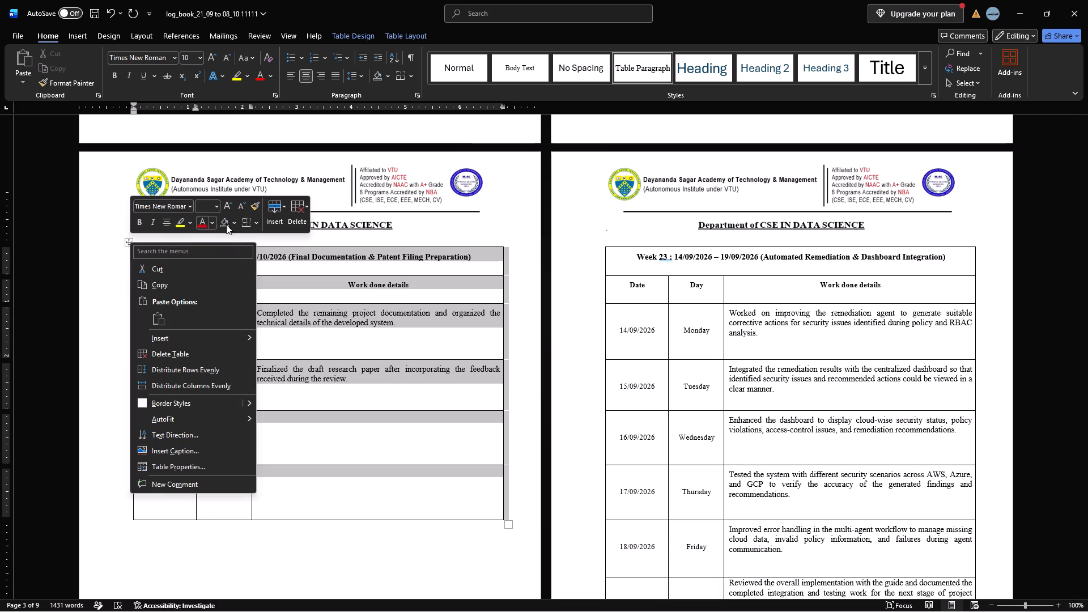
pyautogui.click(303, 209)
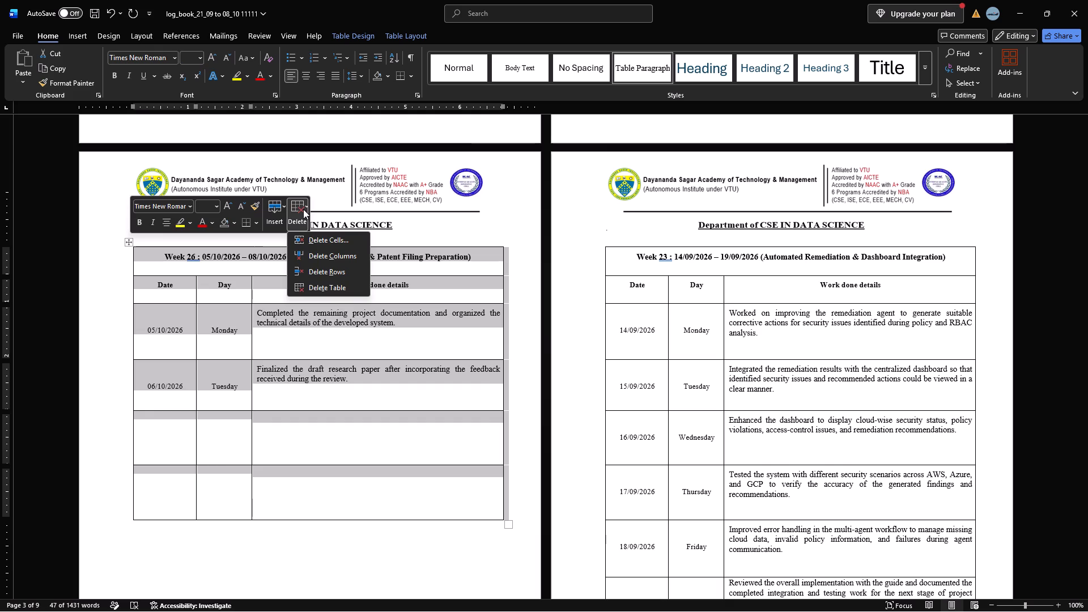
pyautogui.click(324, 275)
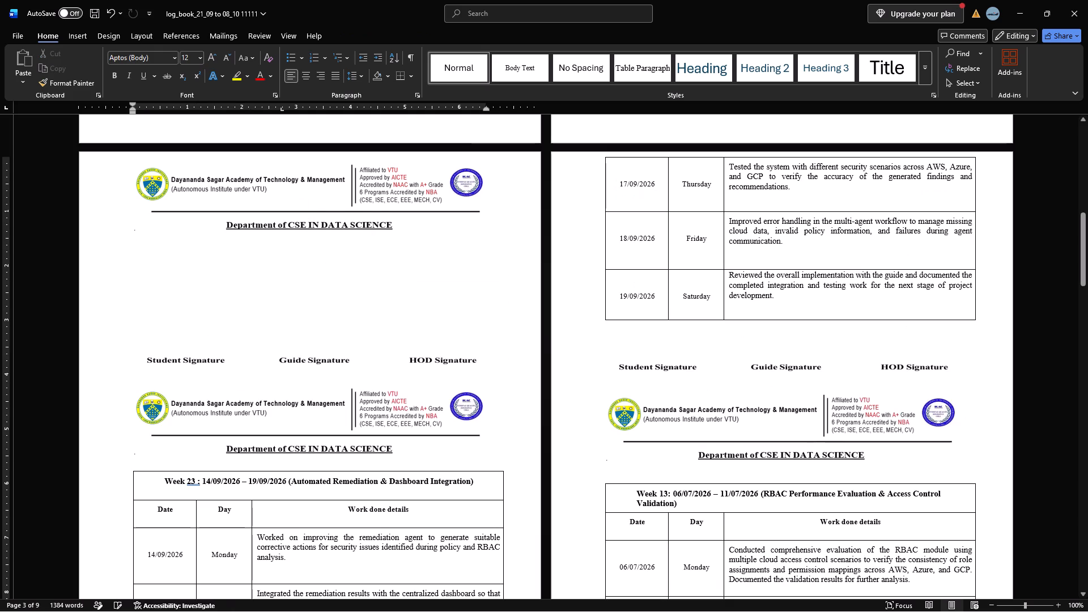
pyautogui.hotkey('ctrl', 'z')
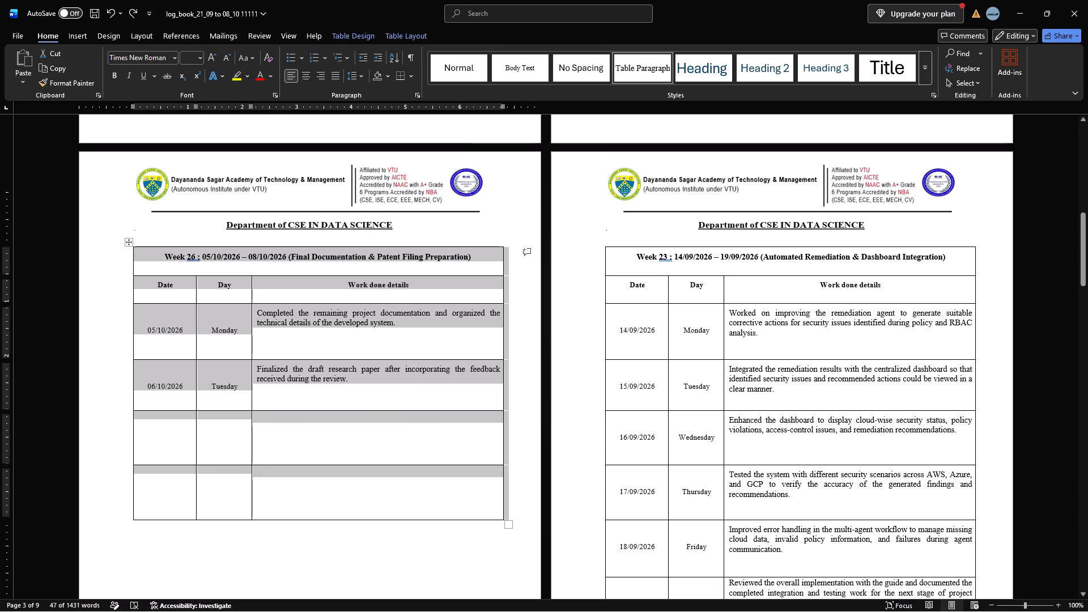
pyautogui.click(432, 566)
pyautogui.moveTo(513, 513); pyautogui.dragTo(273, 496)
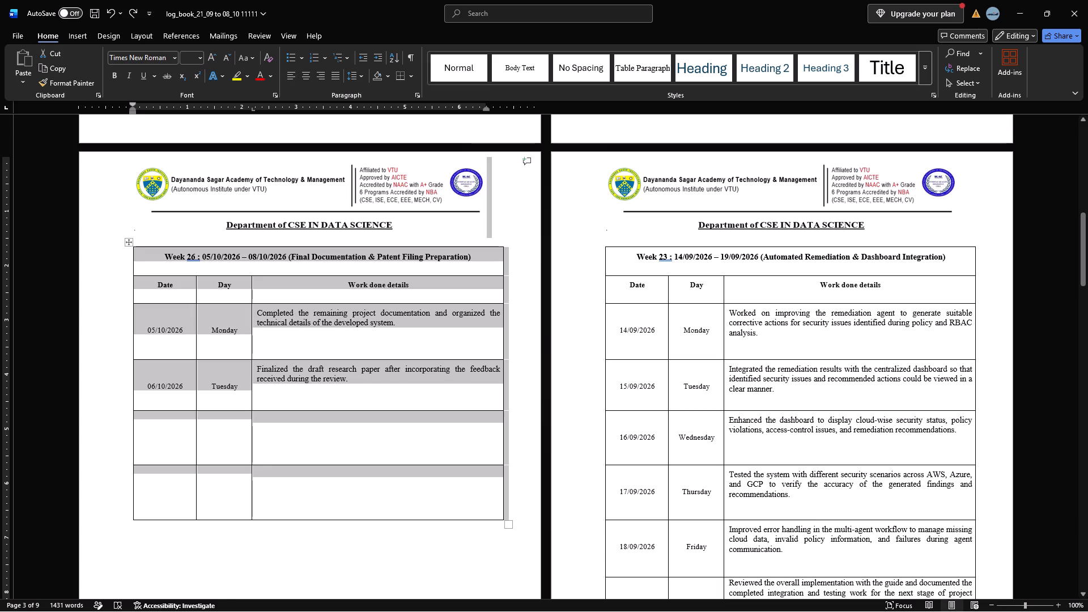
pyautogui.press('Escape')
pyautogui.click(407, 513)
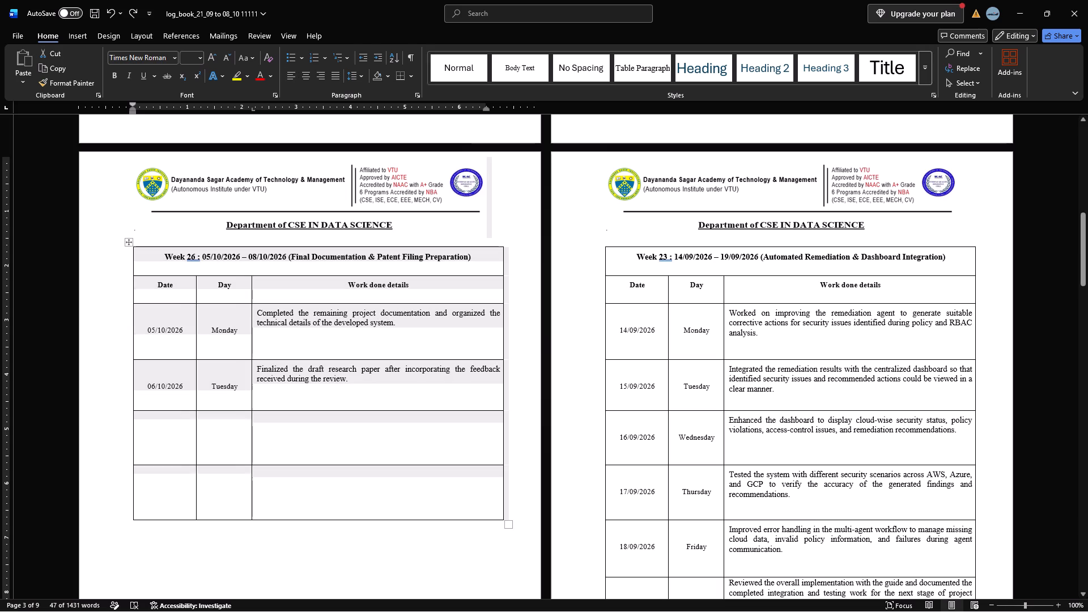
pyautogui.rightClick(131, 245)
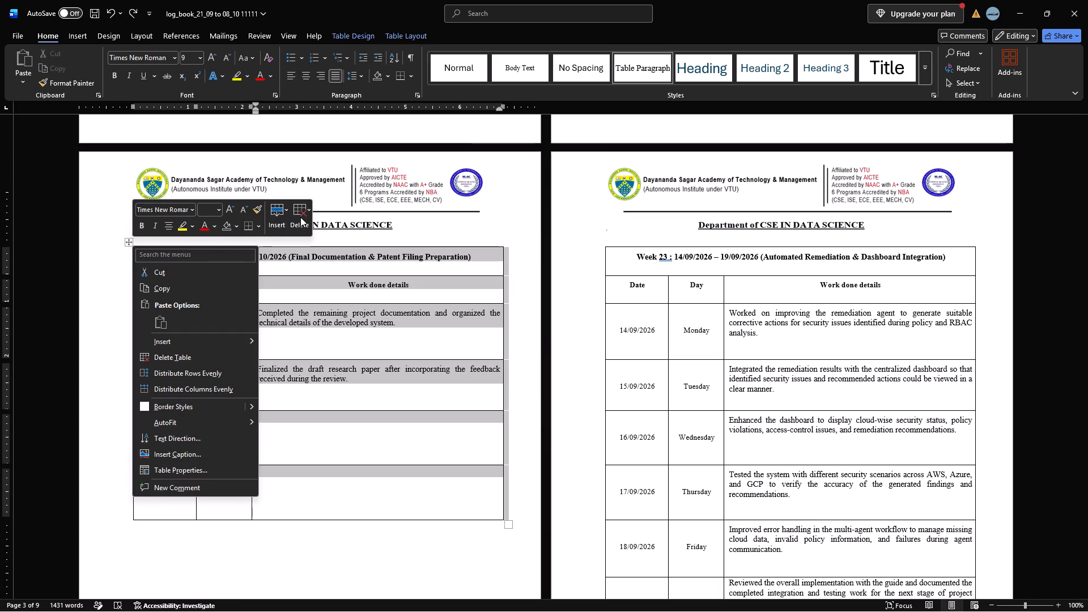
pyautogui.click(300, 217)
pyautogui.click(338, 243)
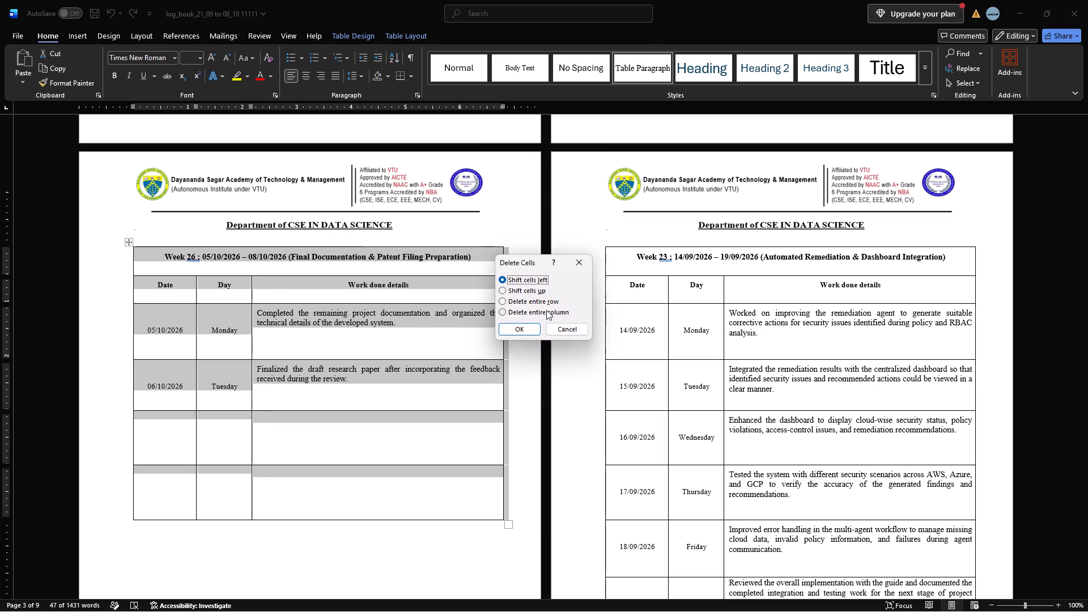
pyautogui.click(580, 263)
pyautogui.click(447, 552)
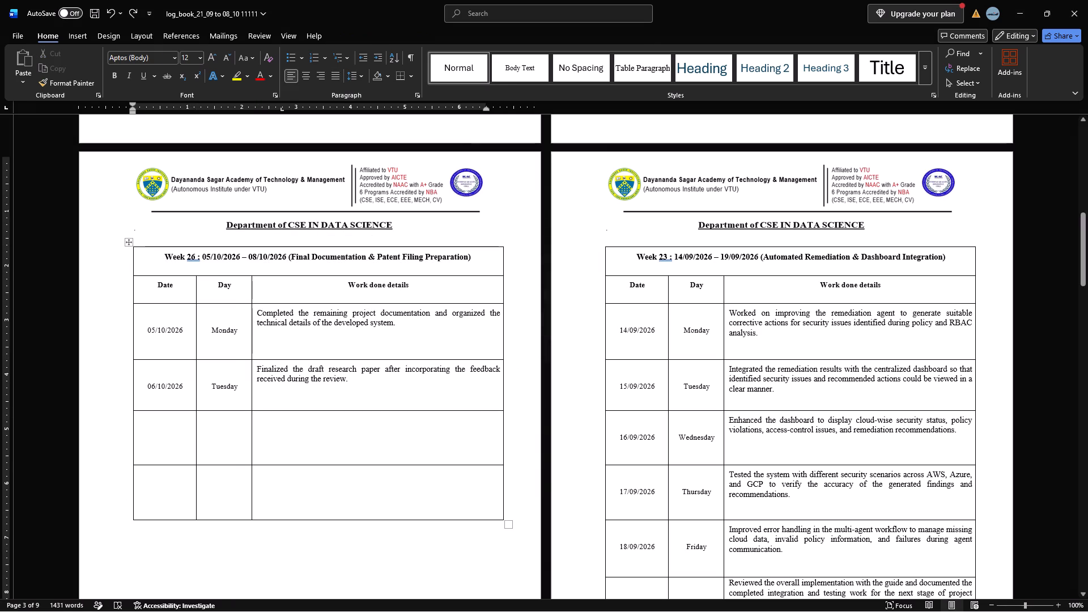
# Delete the two empty bottom rows of the Week 26 table using Delete Cells with the Delete entire row option.
pyautogui.moveTo(508, 513); pyautogui.dragTo(249, 459)
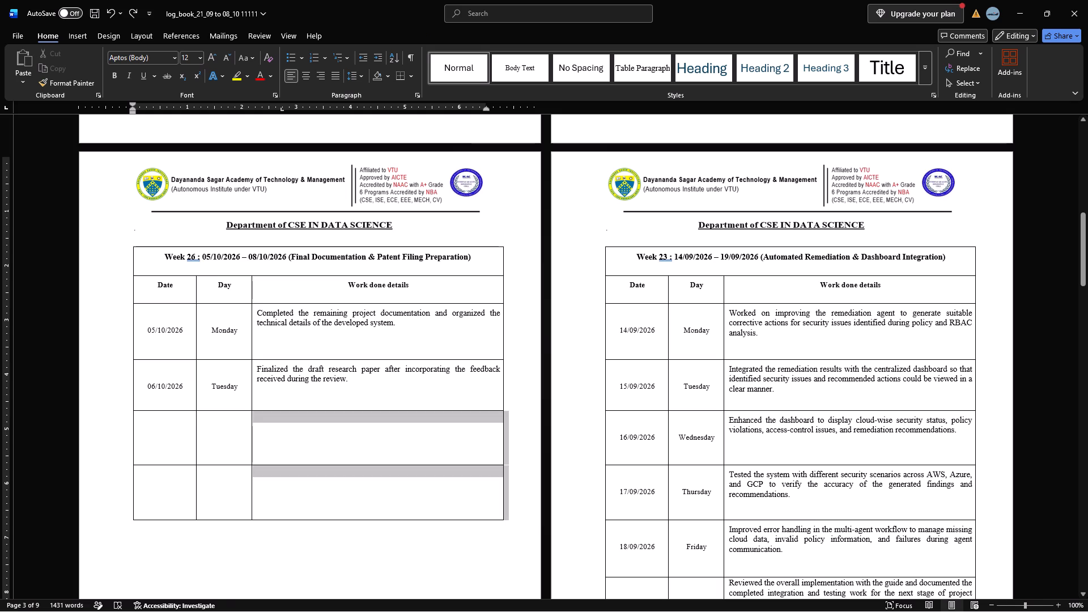
pyautogui.moveTo(249, 459); pyautogui.dragTo(147, 438)
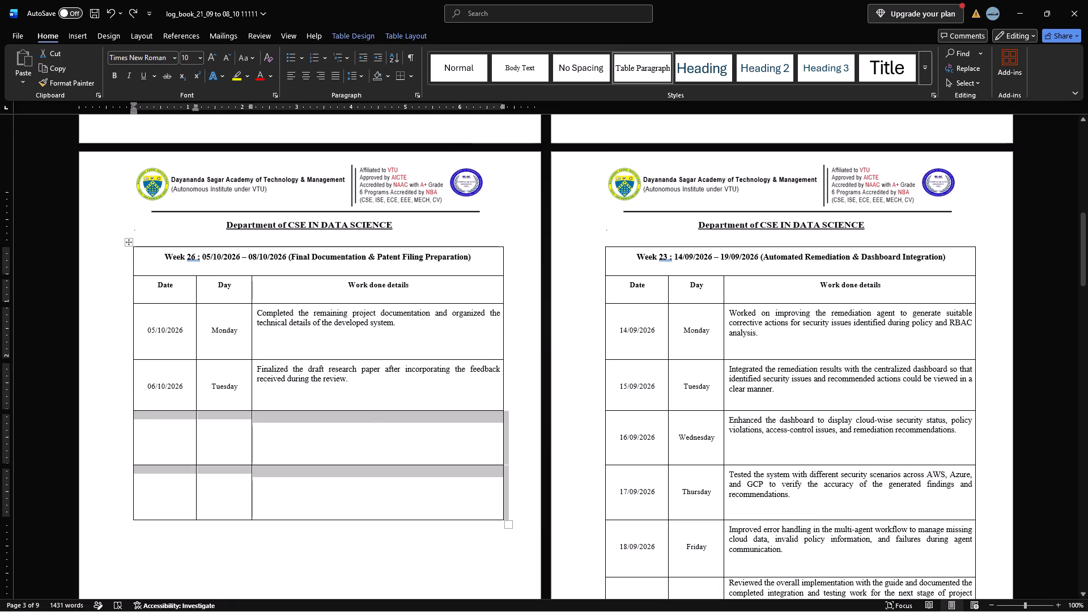
pyautogui.rightClick(129, 242)
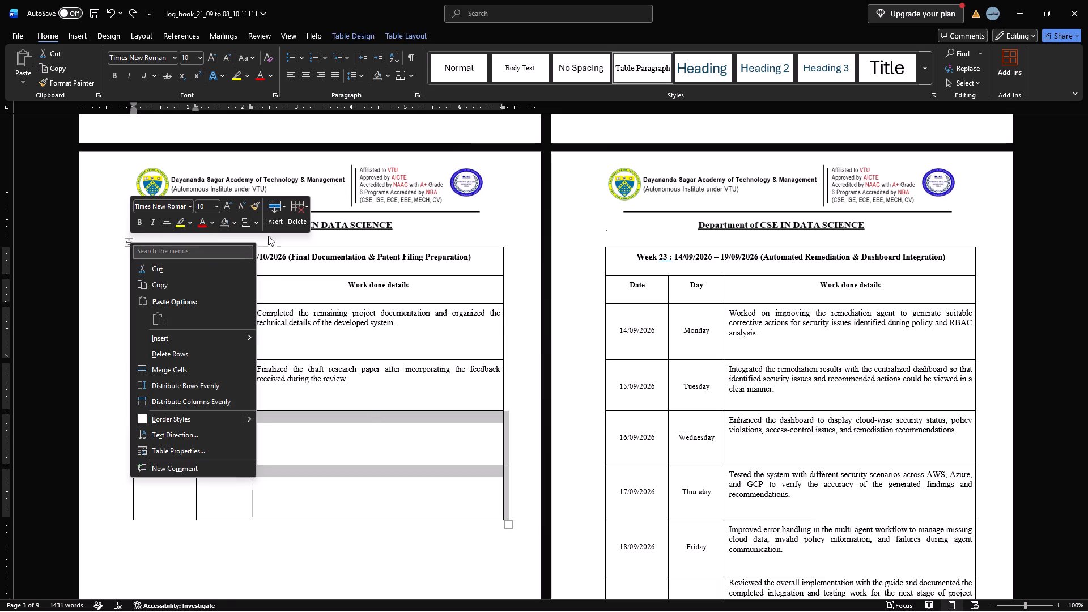
pyautogui.click(298, 215)
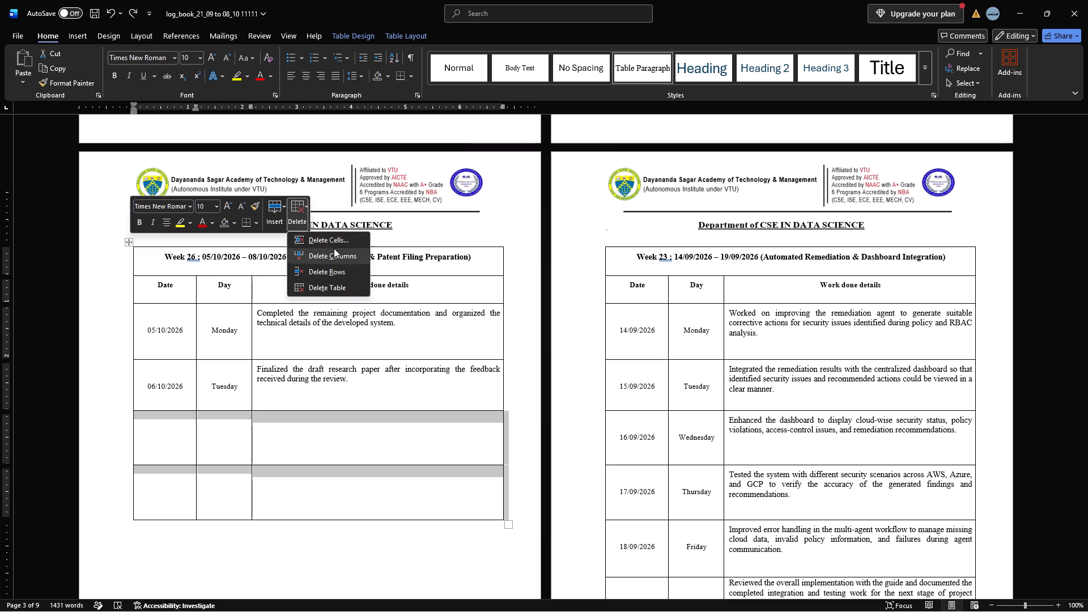
pyautogui.click(341, 240)
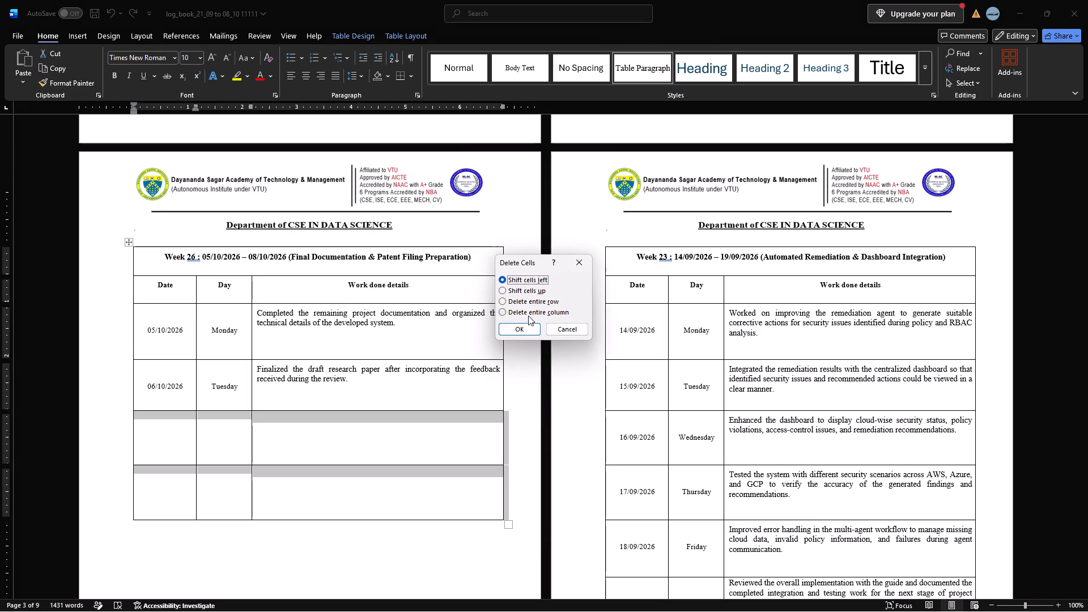
pyautogui.click(503, 303)
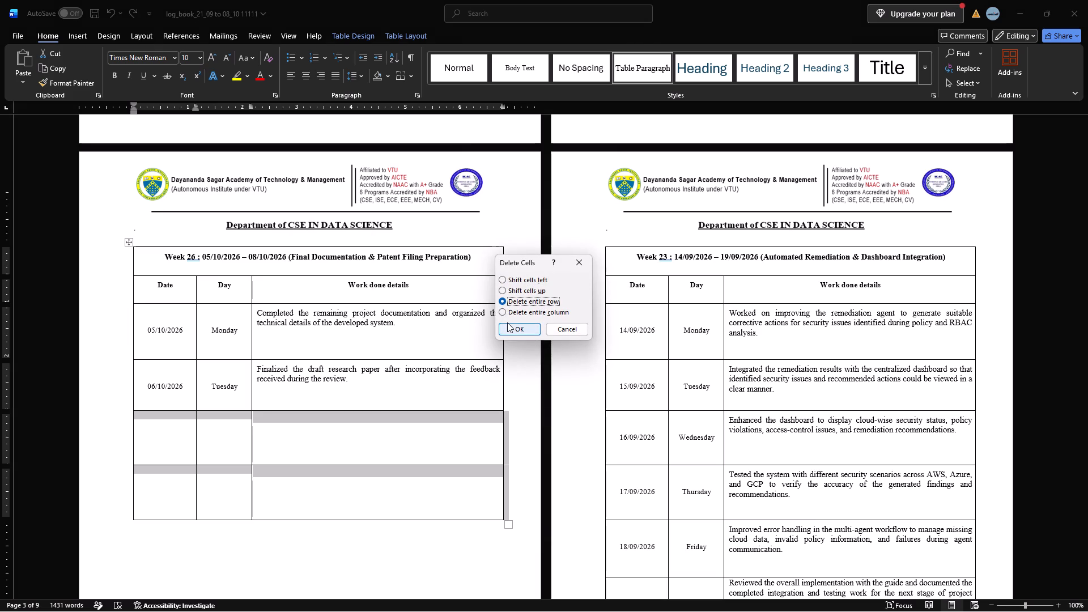
pyautogui.click(507, 322)
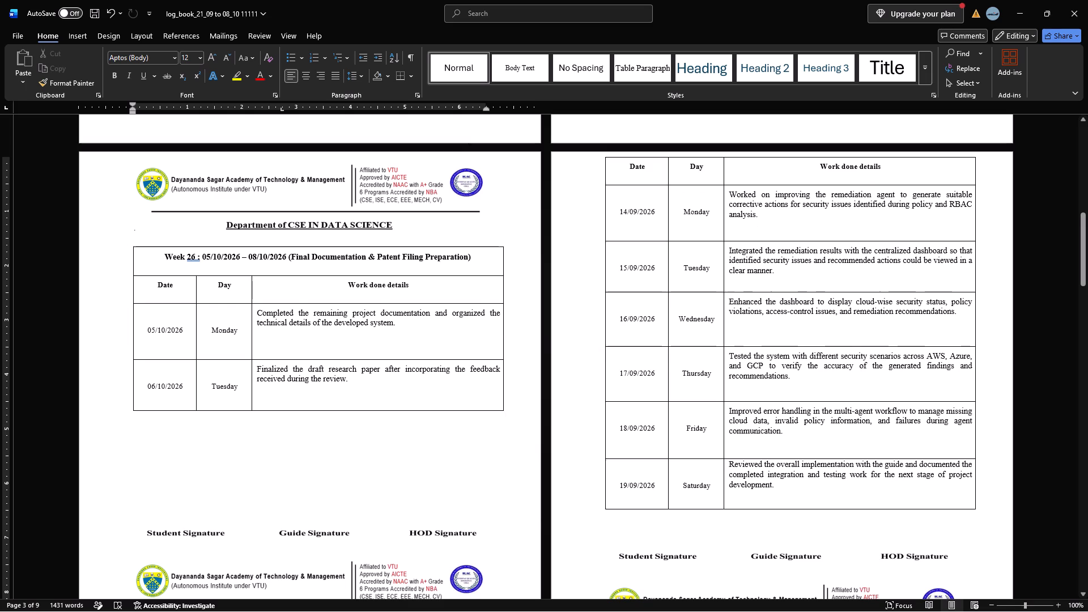
# Insert five blank lines between the Week 26 table and the signature line to push the signatures down the page.
pyautogui.press('Return')
pyautogui.press('Return')
pyautogui.press('Return')
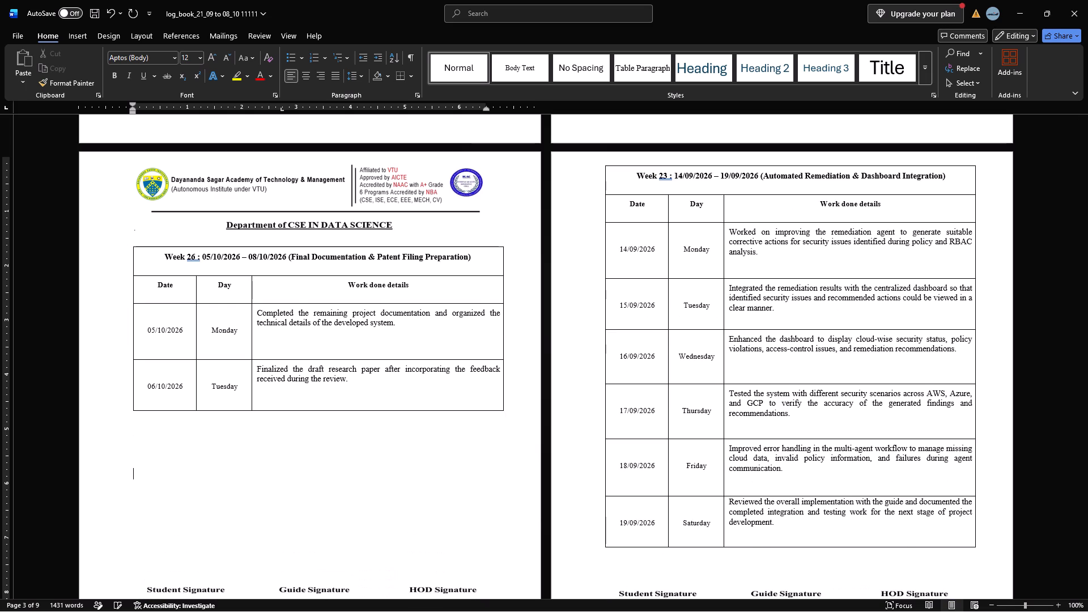
pyautogui.press('Return')
pyautogui.press('Return')
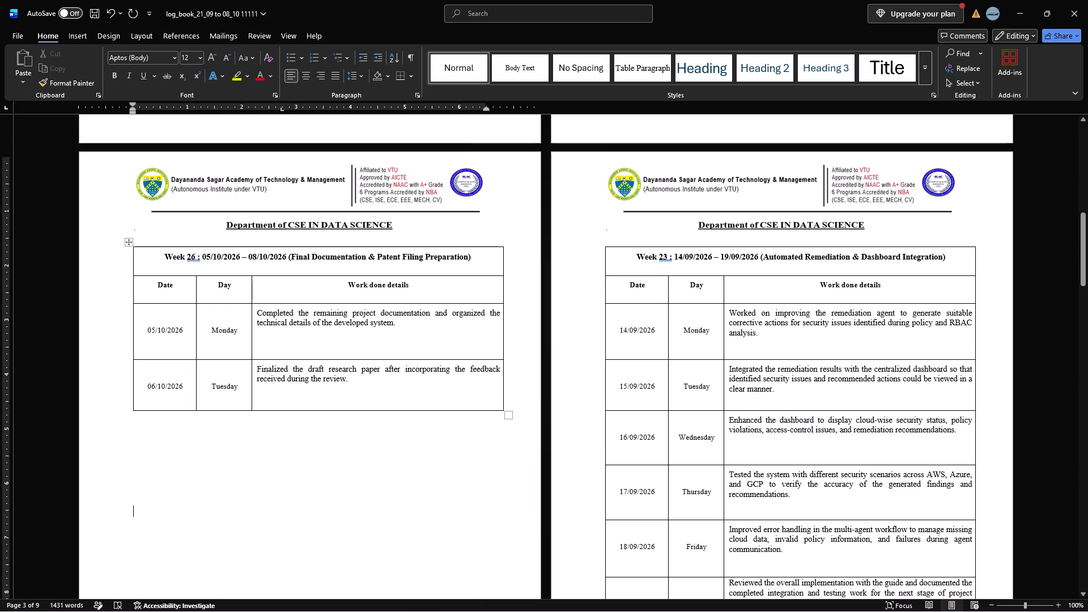
# Switch to the log_book folder window and connect the computer to the Nord Ce4 Wi-Fi network.
pyautogui.hotkey('alt', 'Tab')
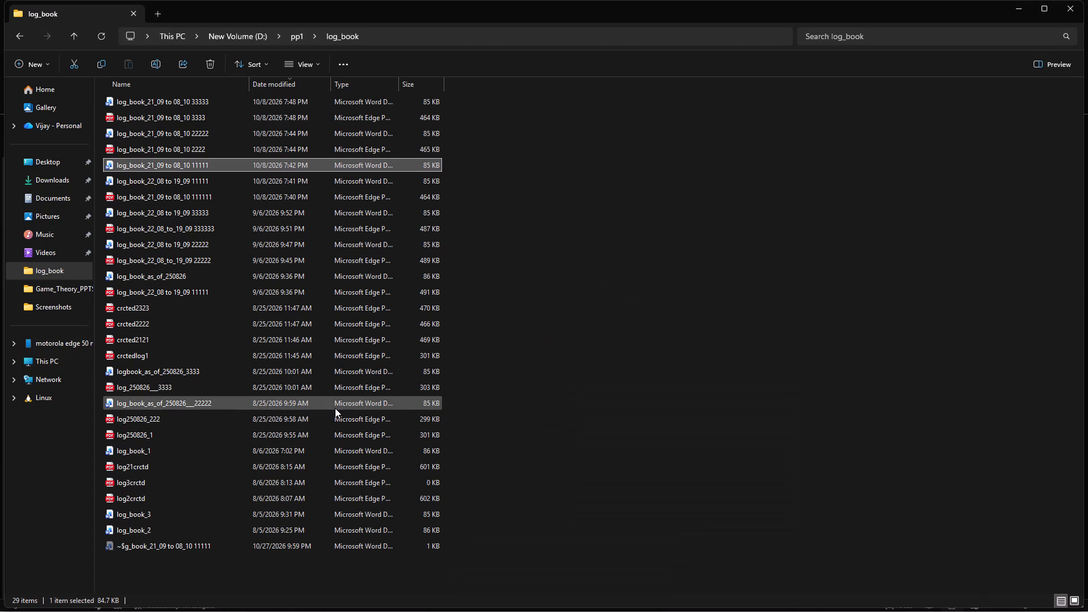
pyautogui.moveTo(865, 398); pyautogui.dragTo(912, 478)
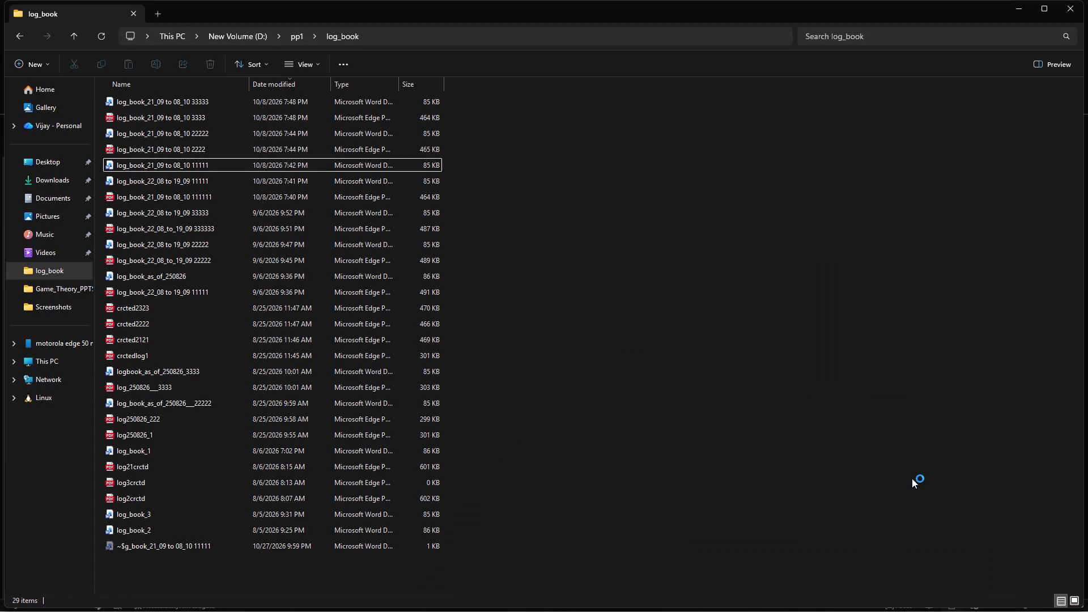
pyautogui.click(999, 603)
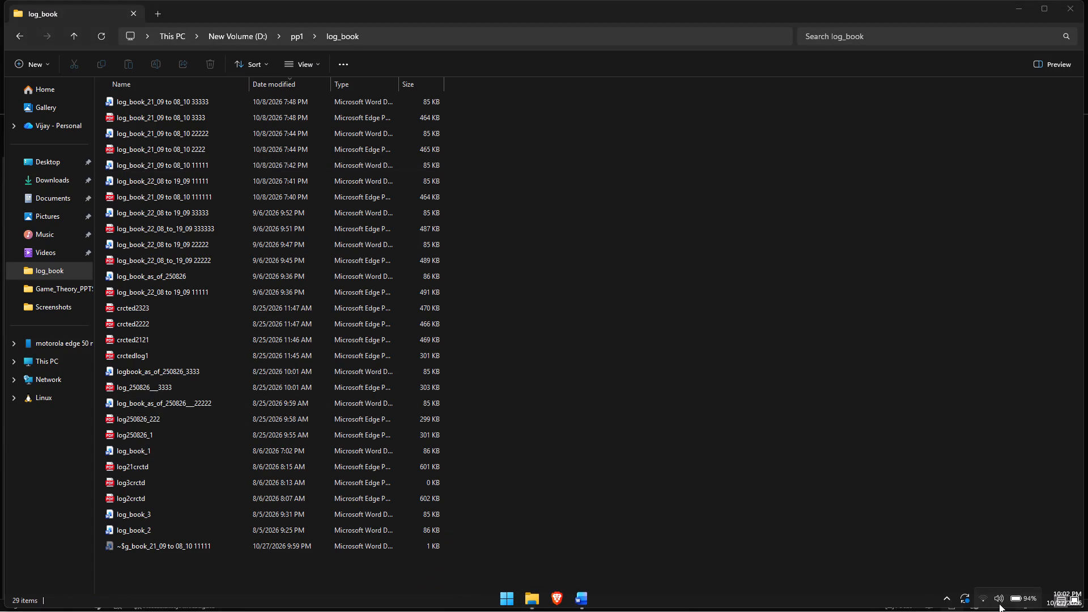
pyautogui.click(934, 392)
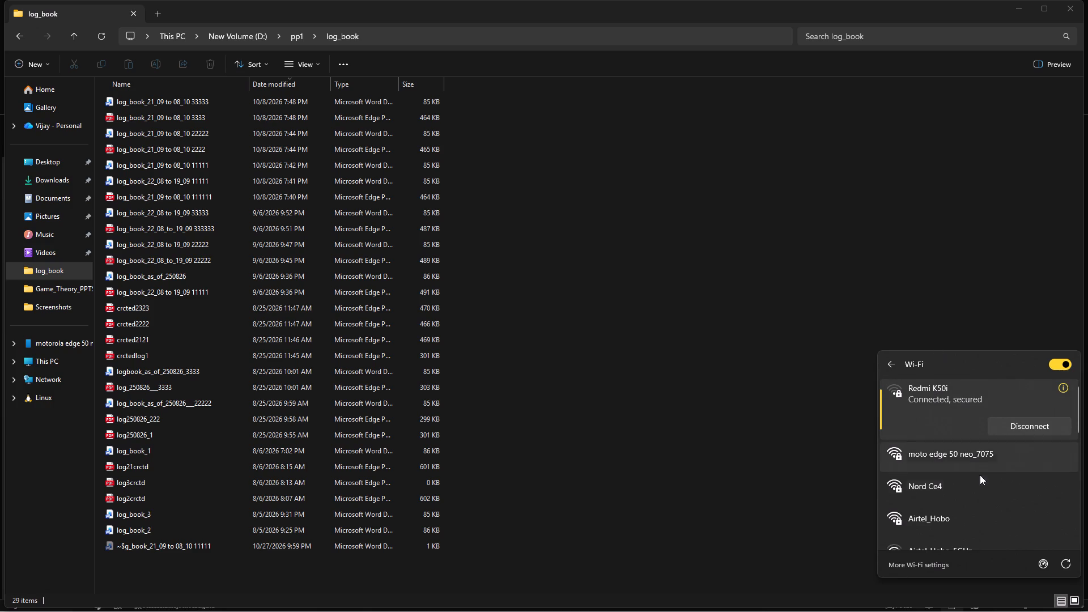
pyautogui.click(970, 494)
pyautogui.click(1014, 500)
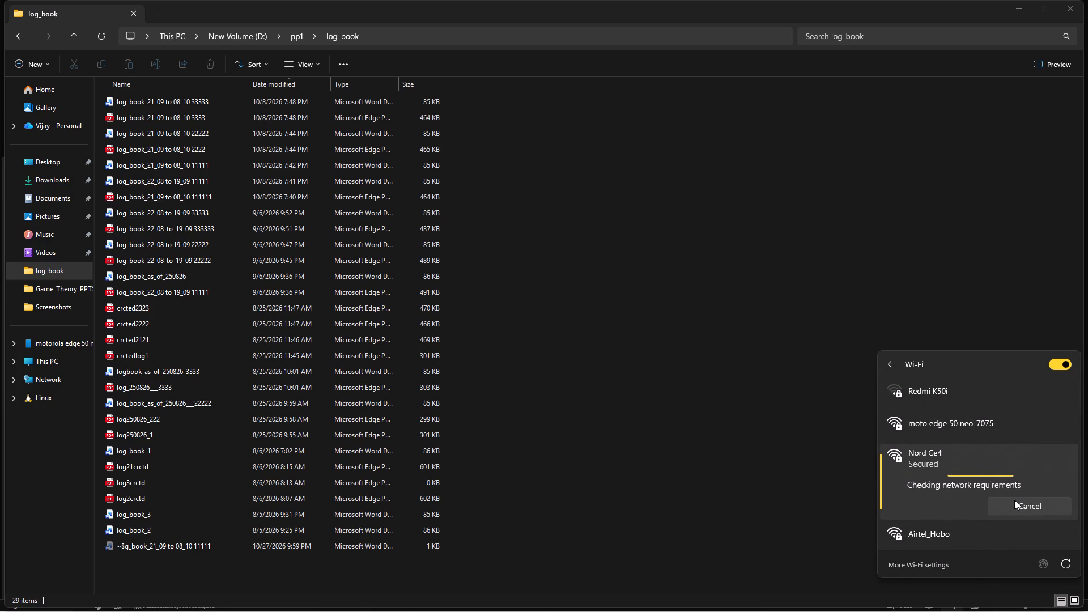
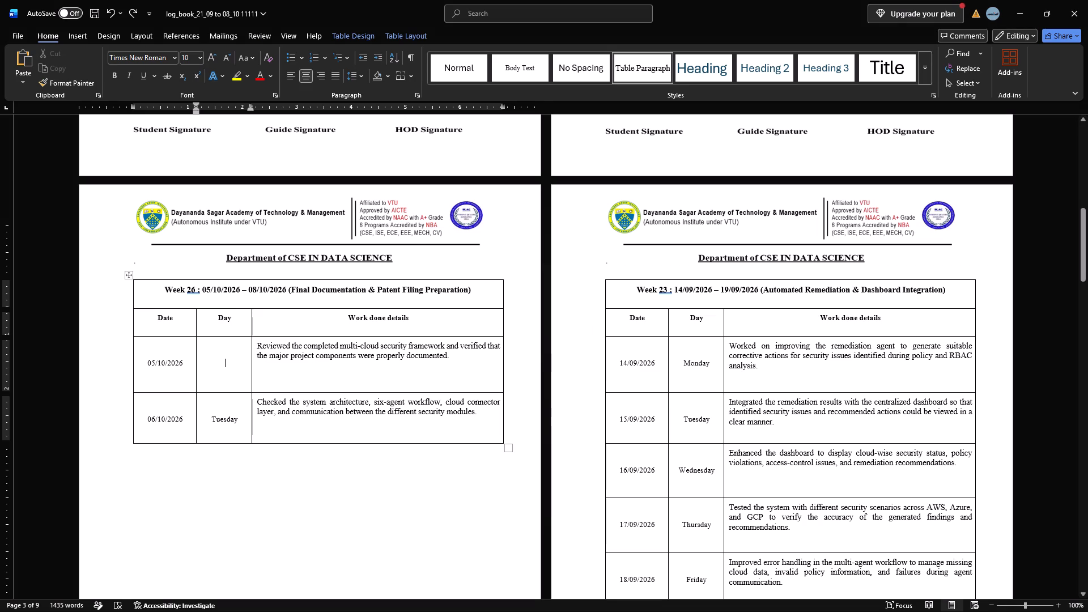
pyautogui.write('Thursday')
pyautogui.click(237, 418)
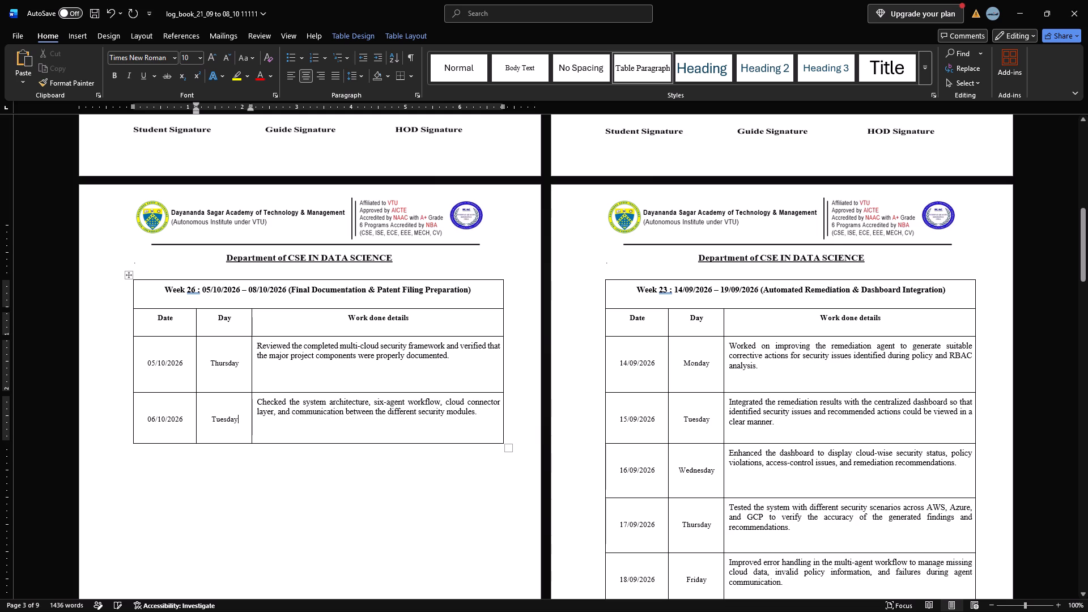
pyautogui.press('BackSpace')
pyautogui.press('BackSpace')
pyautogui.press('BackSpace')
pyautogui.press('BackSpace')
pyautogui.press('BackSpace')
pyautogui.press('BackSpace')
pyautogui.press('BackSpace')
pyautogui.press('BackSpace')
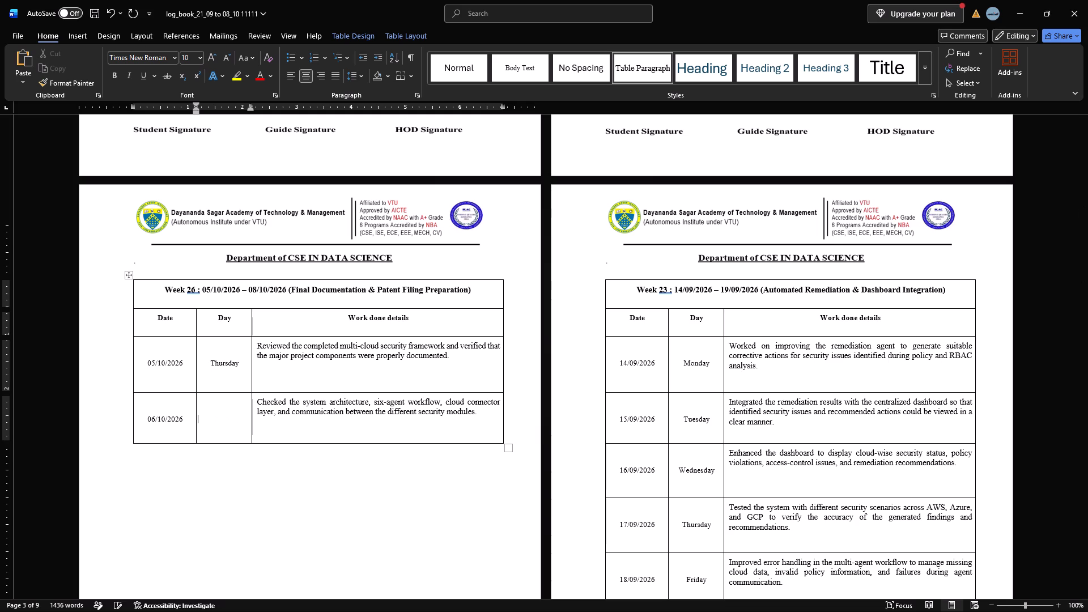
pyautogui.hotkey('ctrl', 'z')
pyautogui.write('Friday')
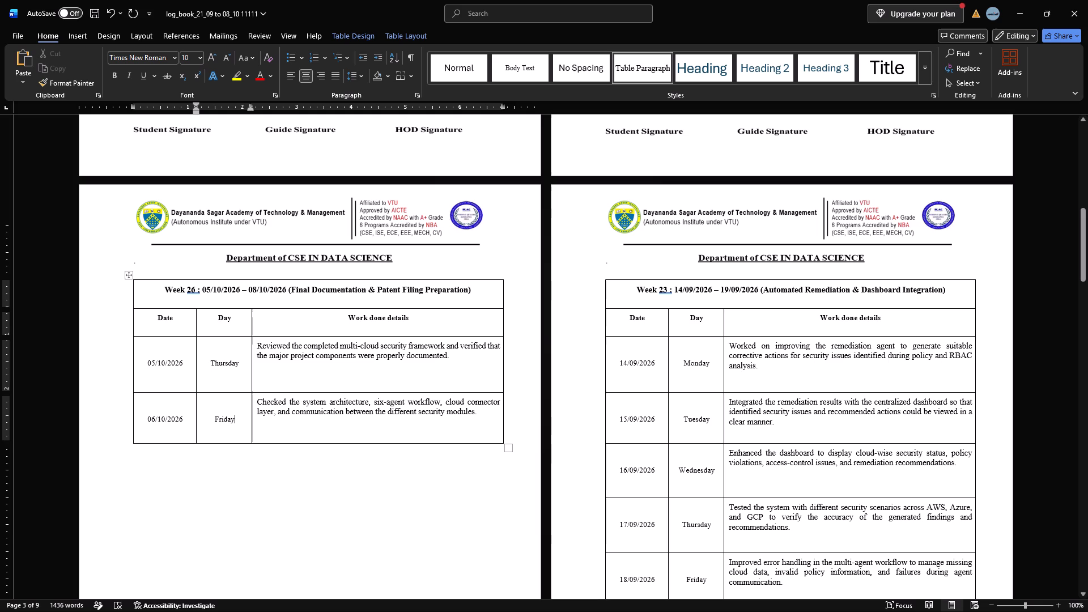
# Change the dates of the two Week 26 entries to 09/10/2026 and 10/10/2026.
pyautogui.click(154, 363)
pyautogui.press('BackSpace')
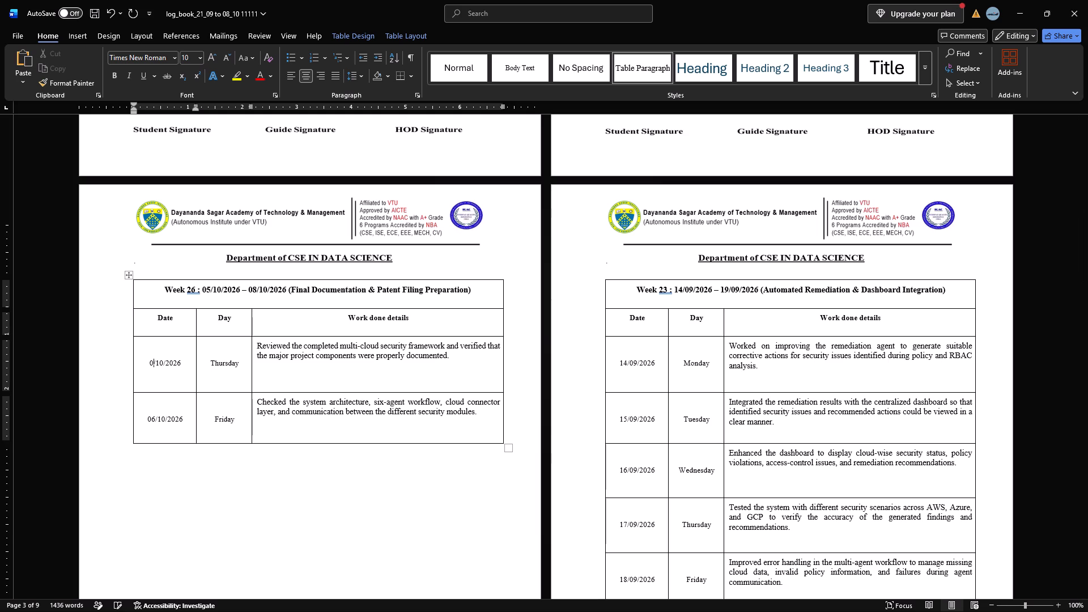
pyautogui.press('9')
pyautogui.press('Down')
pyautogui.press('Down')
pyautogui.press('Down')
pyautogui.press('BackSpace')
pyautogui.press('BackSpace')
pyautogui.write('10')
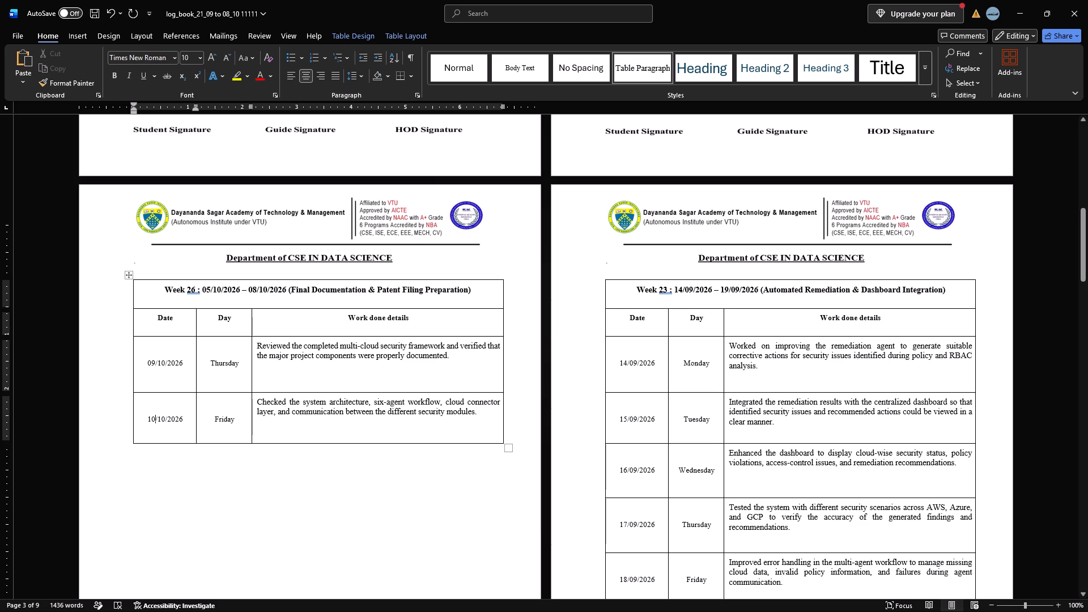
# Insert four empty rows below the Friday entry in the Week 26 table.
pyautogui.rightClick(130, 273)
pyautogui.click(281, 234)
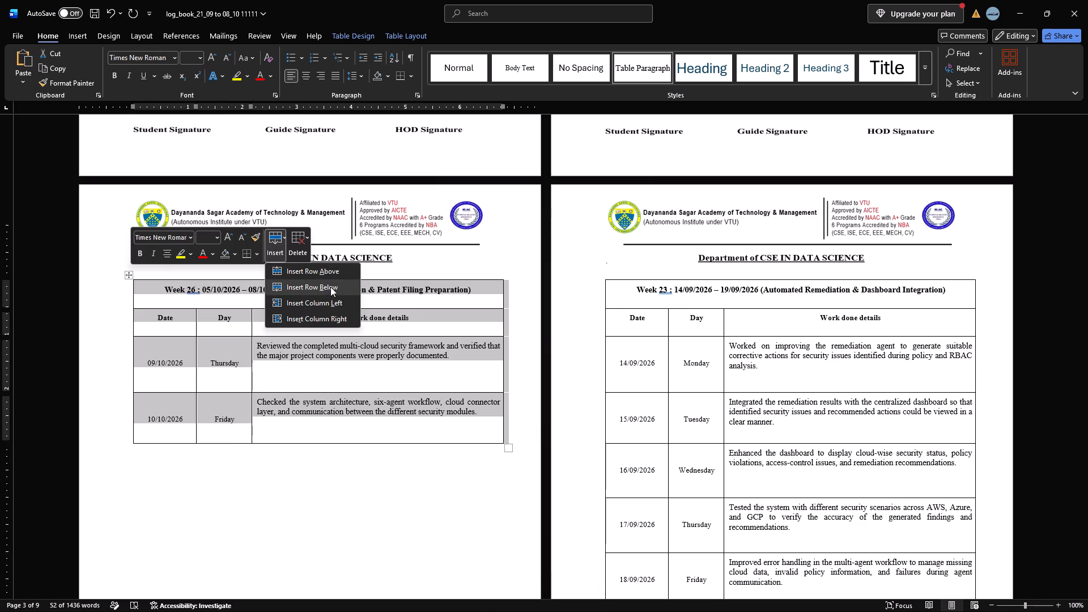
pyautogui.click(329, 287)
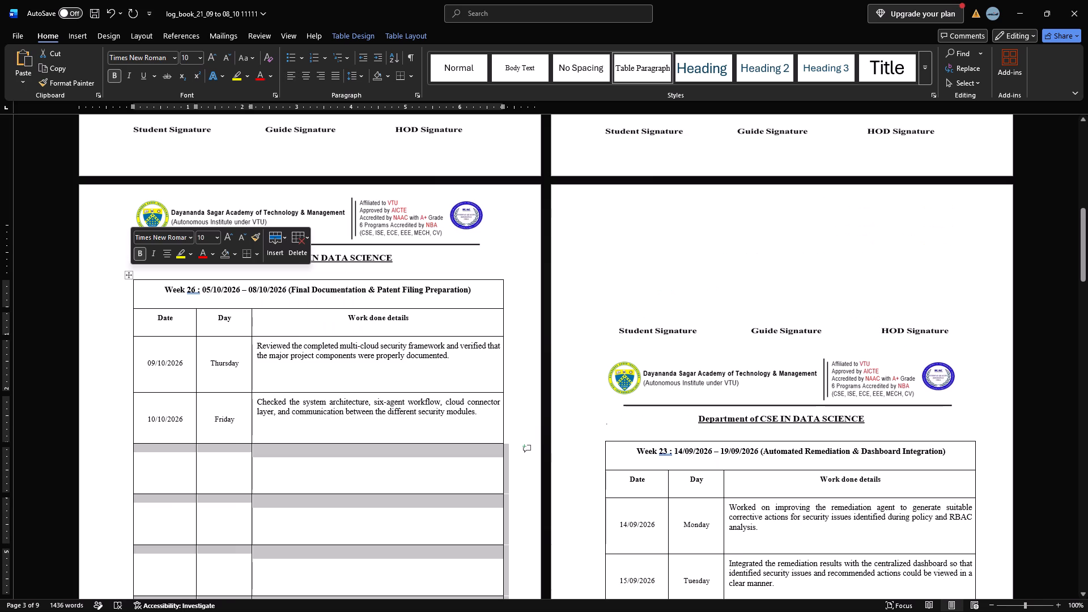
pyautogui.scroll(-1, 362, 404)
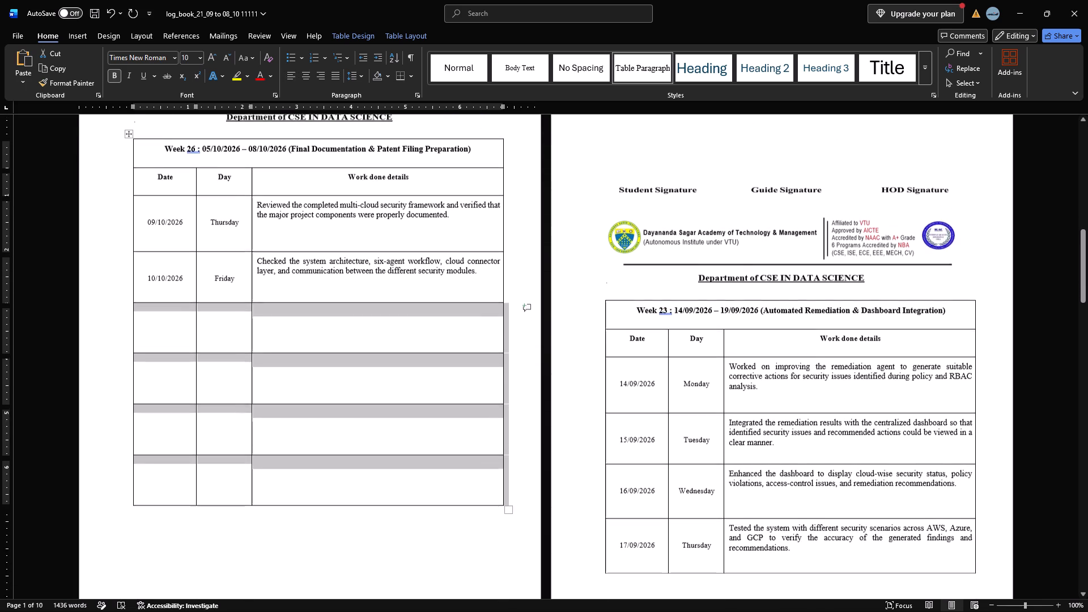
pyautogui.scroll(-1, 362, 404)
pyautogui.click(399, 541)
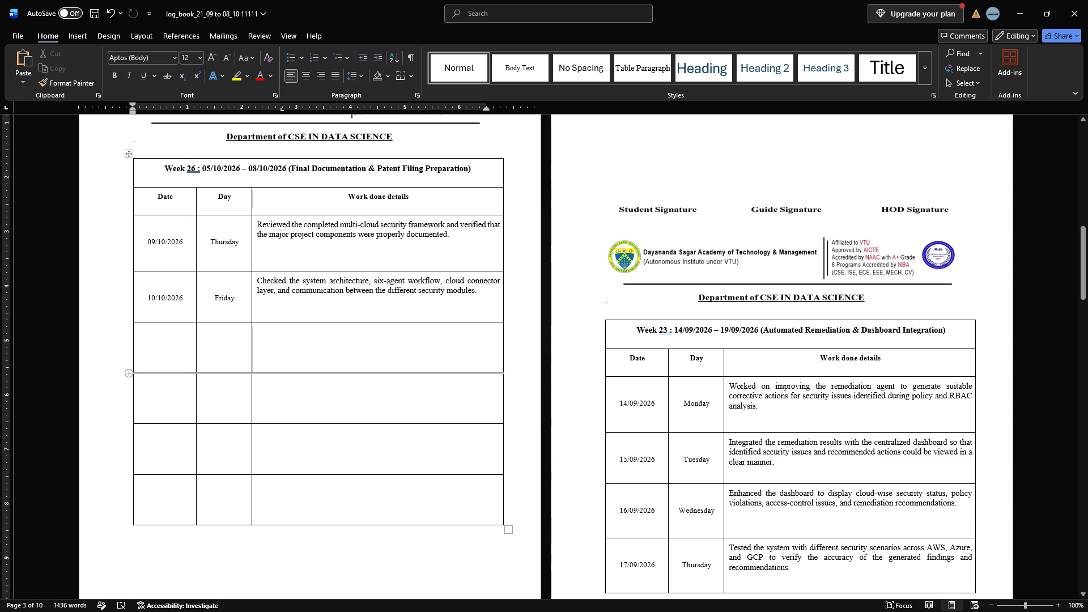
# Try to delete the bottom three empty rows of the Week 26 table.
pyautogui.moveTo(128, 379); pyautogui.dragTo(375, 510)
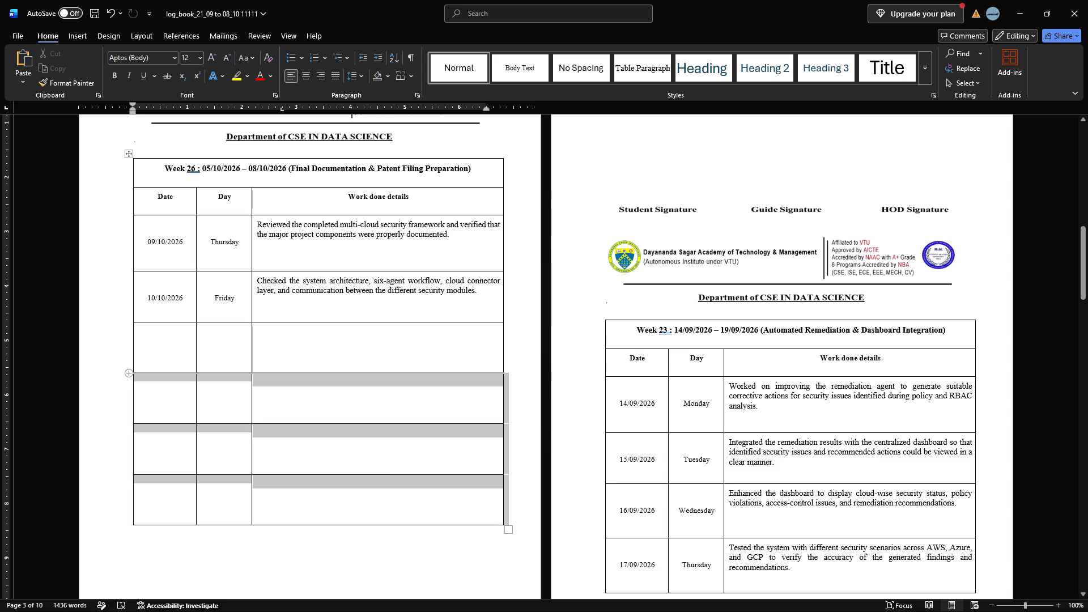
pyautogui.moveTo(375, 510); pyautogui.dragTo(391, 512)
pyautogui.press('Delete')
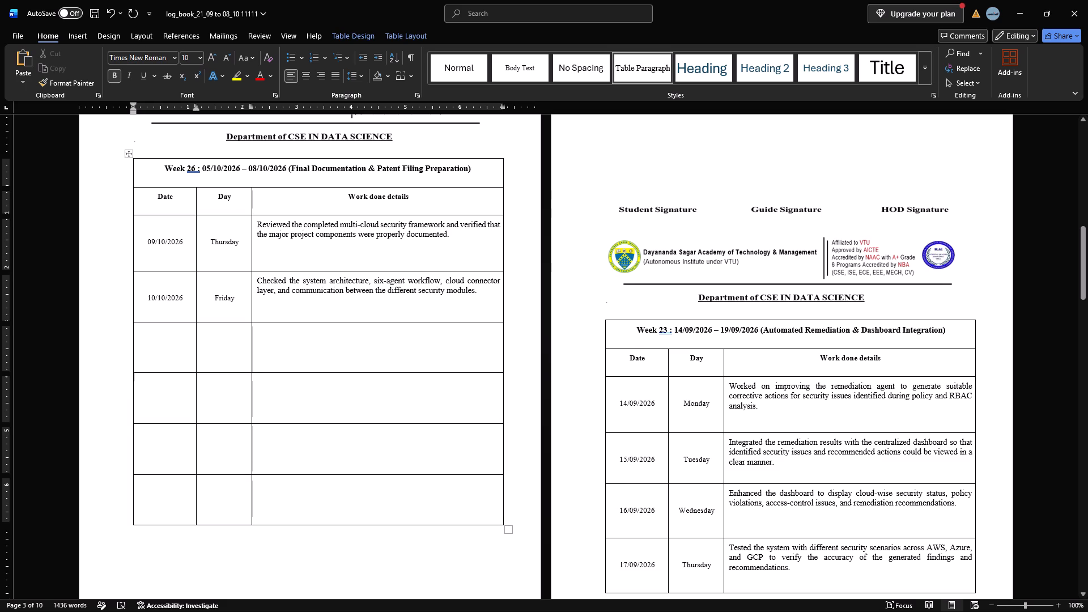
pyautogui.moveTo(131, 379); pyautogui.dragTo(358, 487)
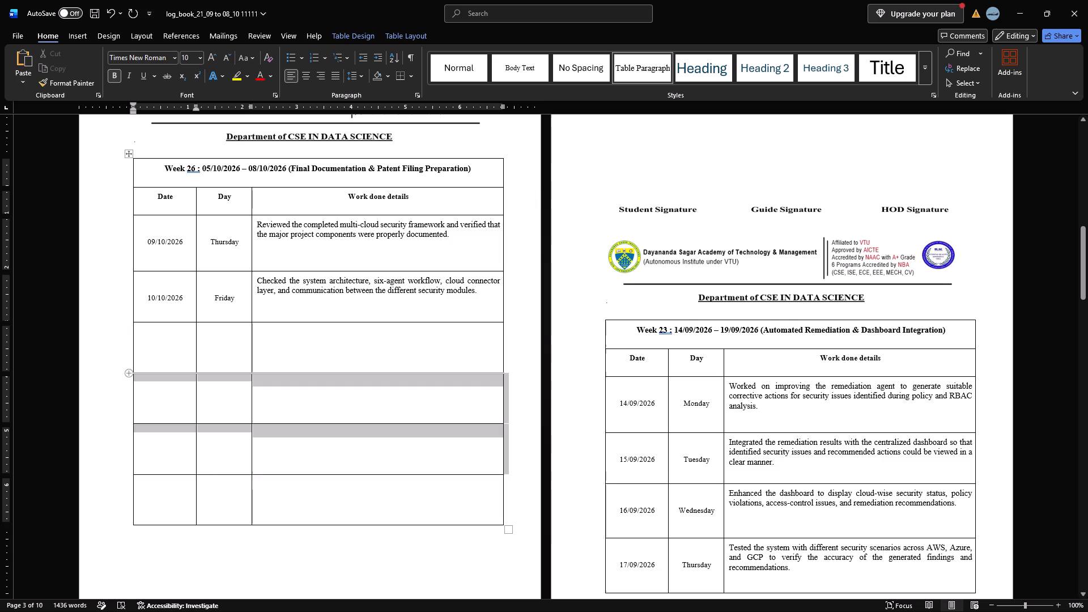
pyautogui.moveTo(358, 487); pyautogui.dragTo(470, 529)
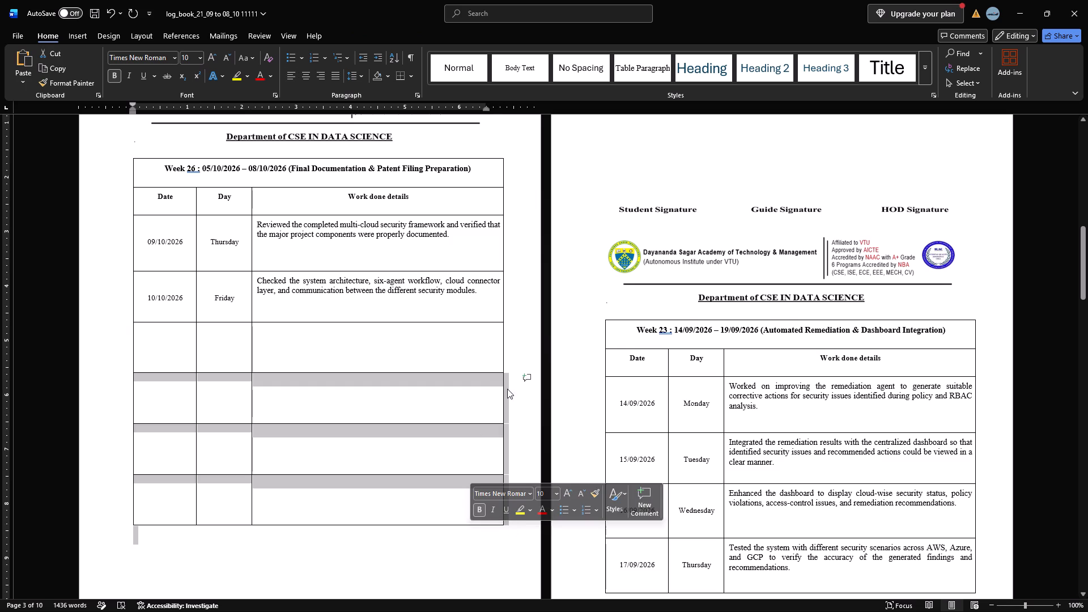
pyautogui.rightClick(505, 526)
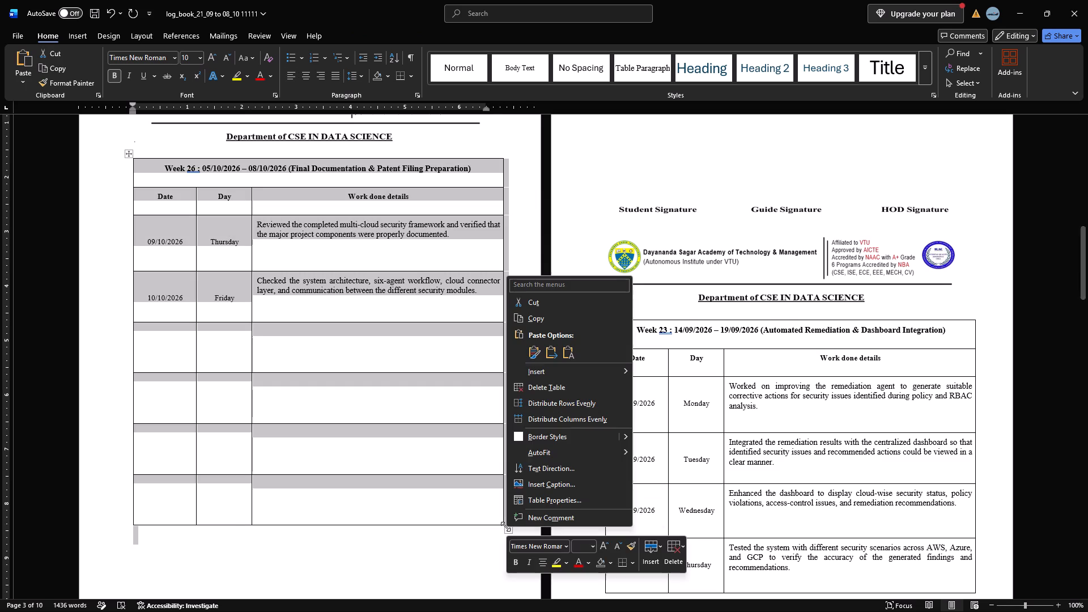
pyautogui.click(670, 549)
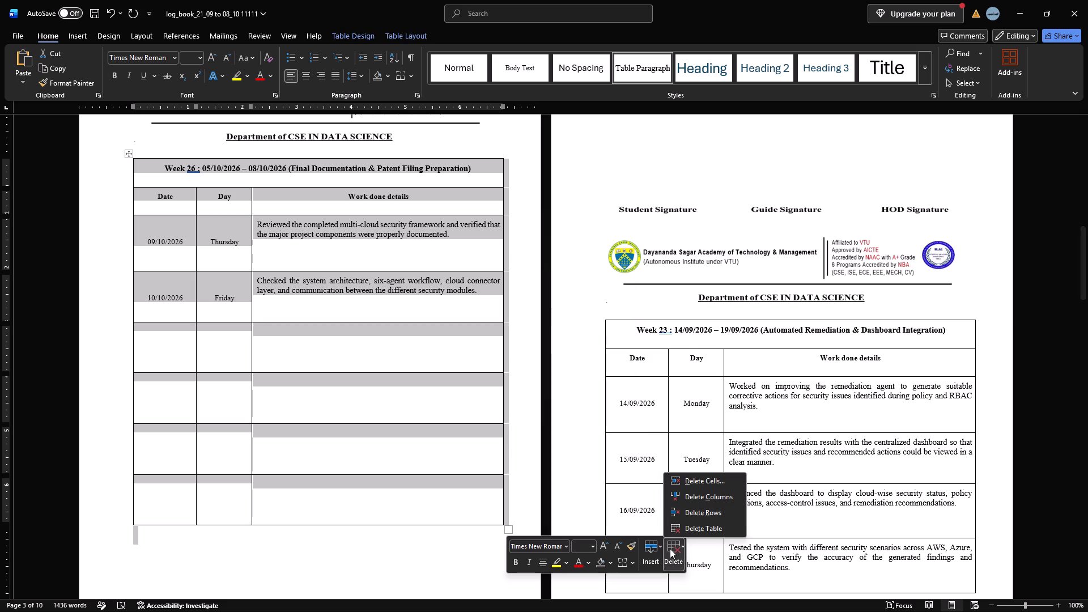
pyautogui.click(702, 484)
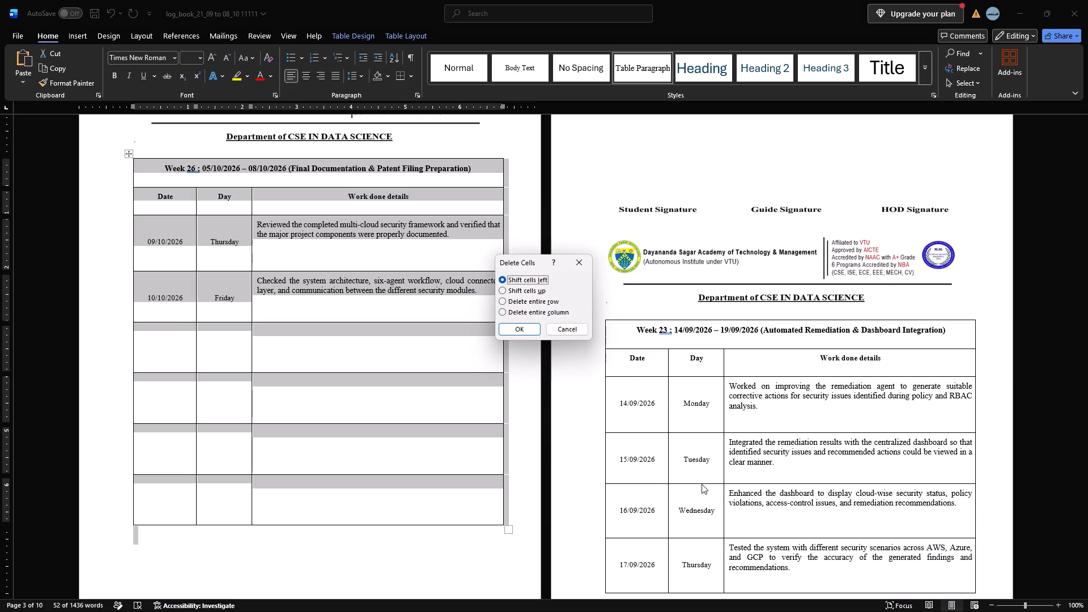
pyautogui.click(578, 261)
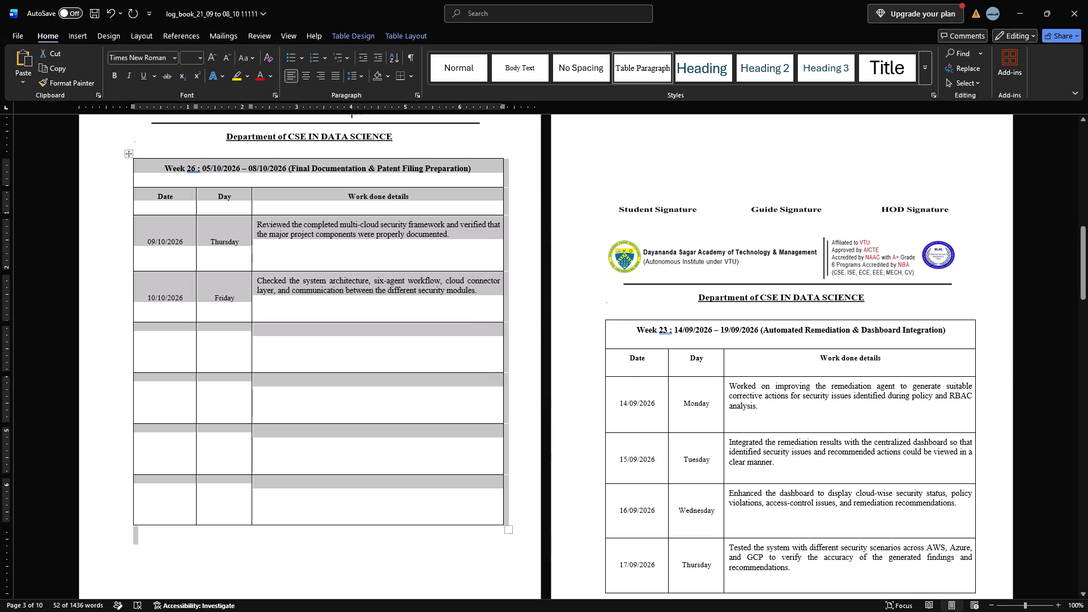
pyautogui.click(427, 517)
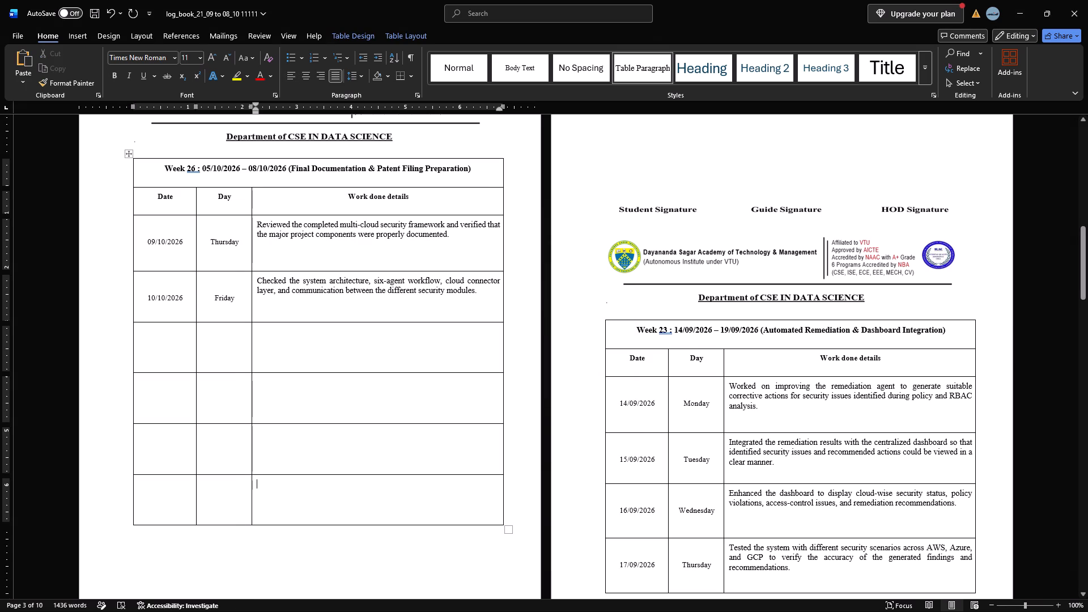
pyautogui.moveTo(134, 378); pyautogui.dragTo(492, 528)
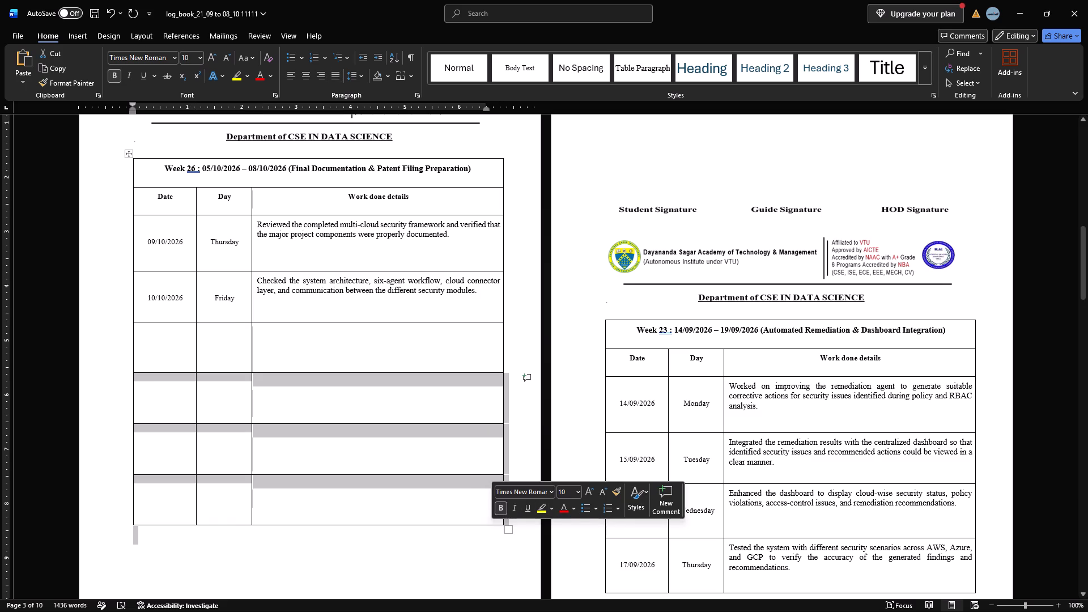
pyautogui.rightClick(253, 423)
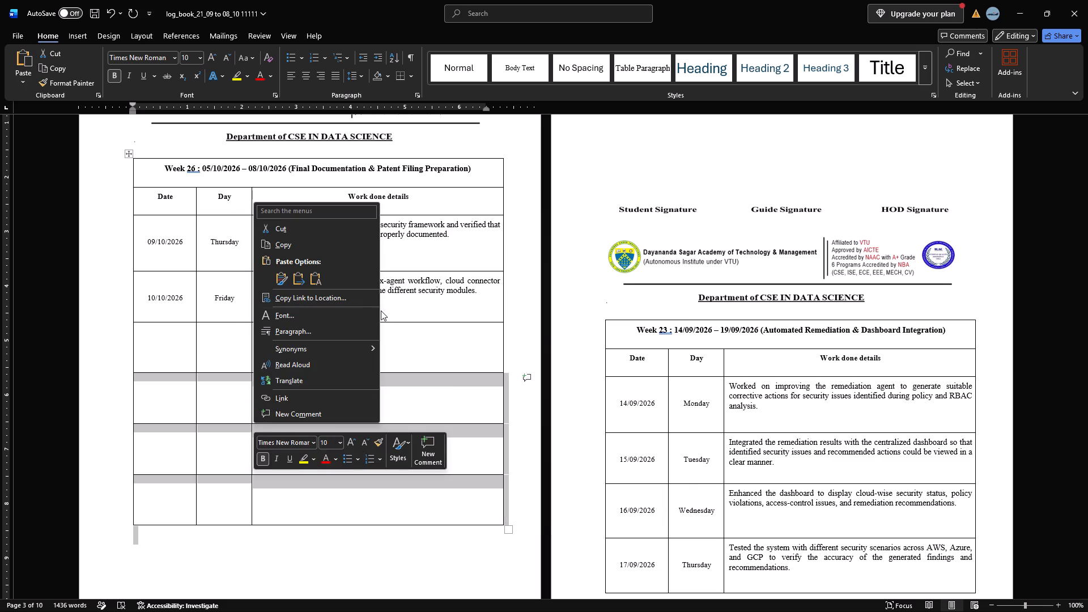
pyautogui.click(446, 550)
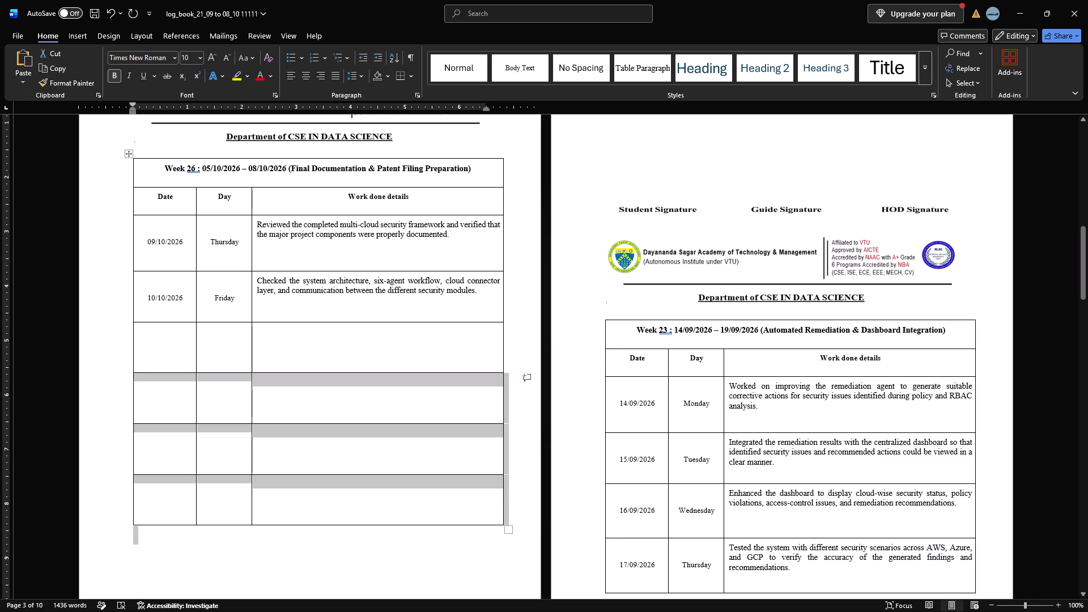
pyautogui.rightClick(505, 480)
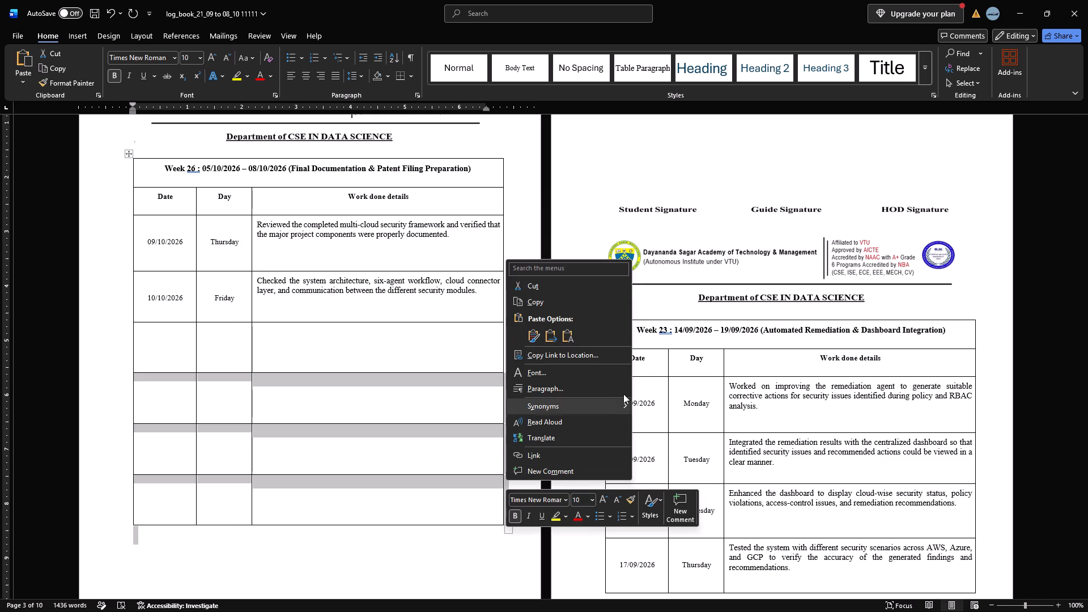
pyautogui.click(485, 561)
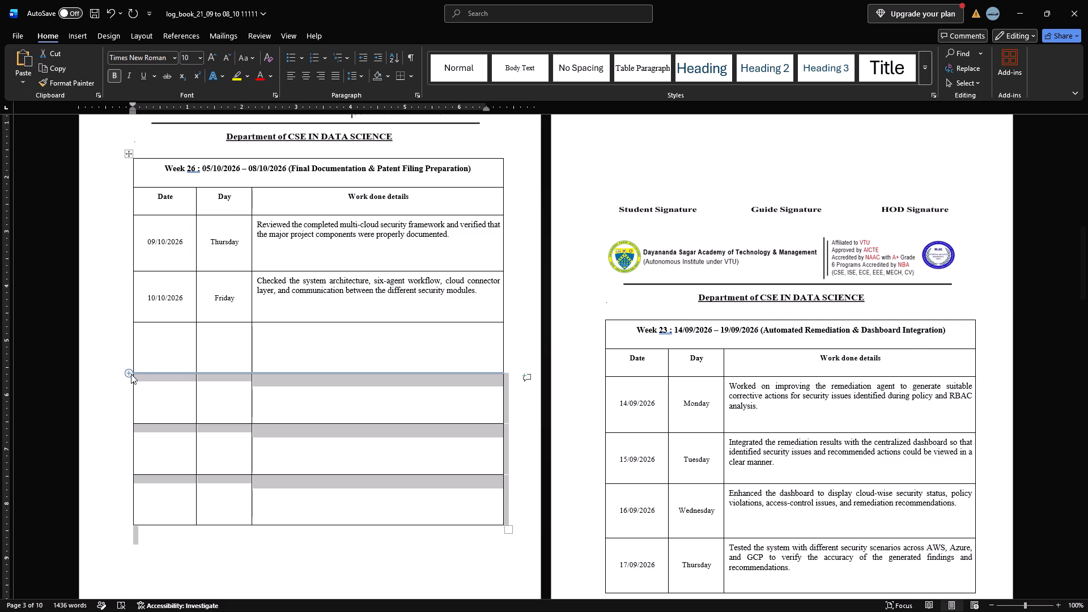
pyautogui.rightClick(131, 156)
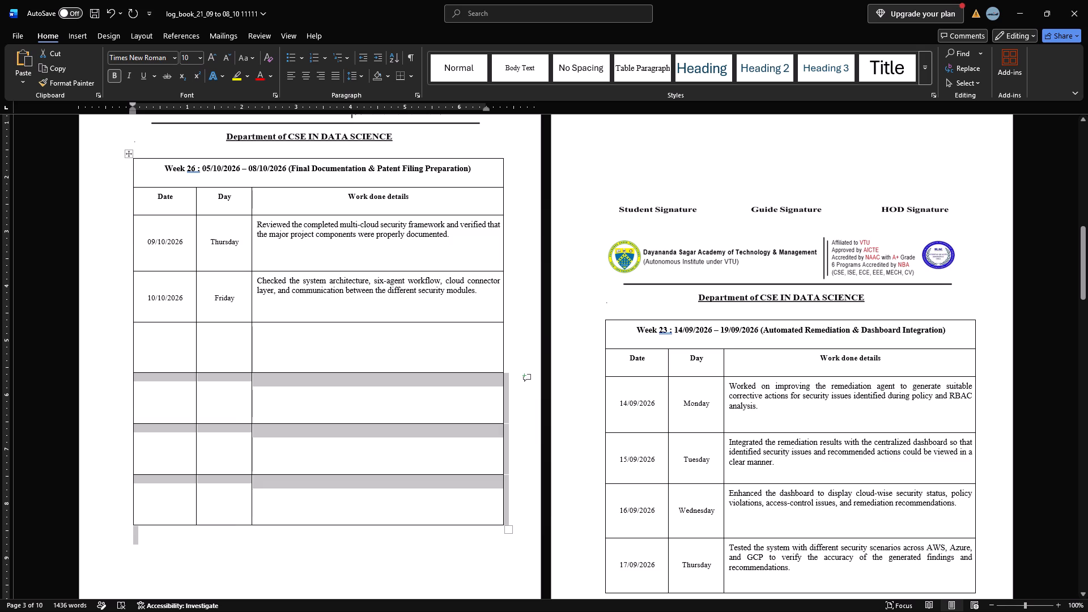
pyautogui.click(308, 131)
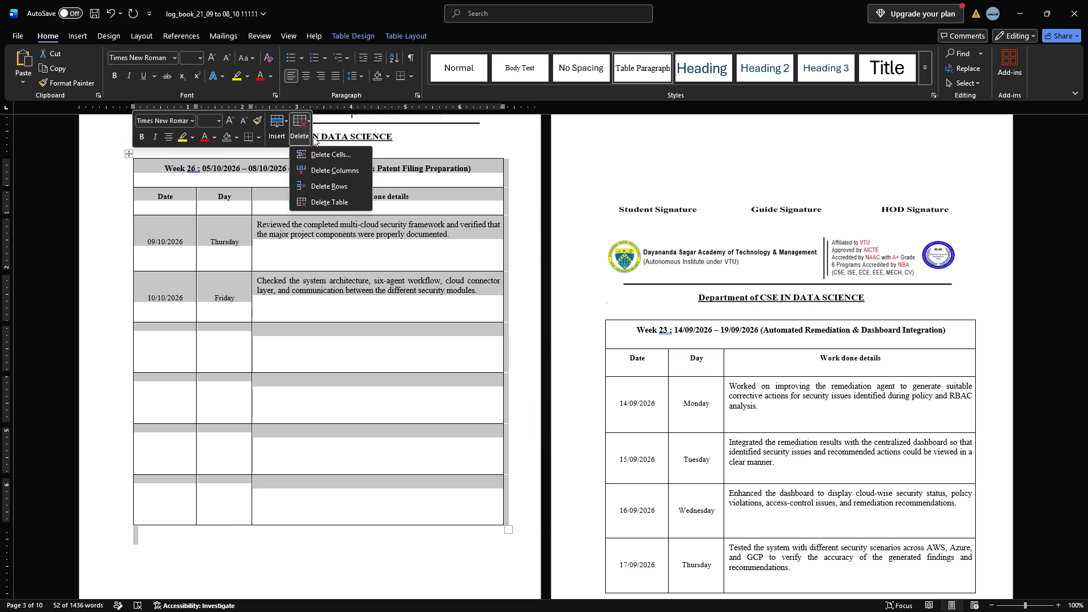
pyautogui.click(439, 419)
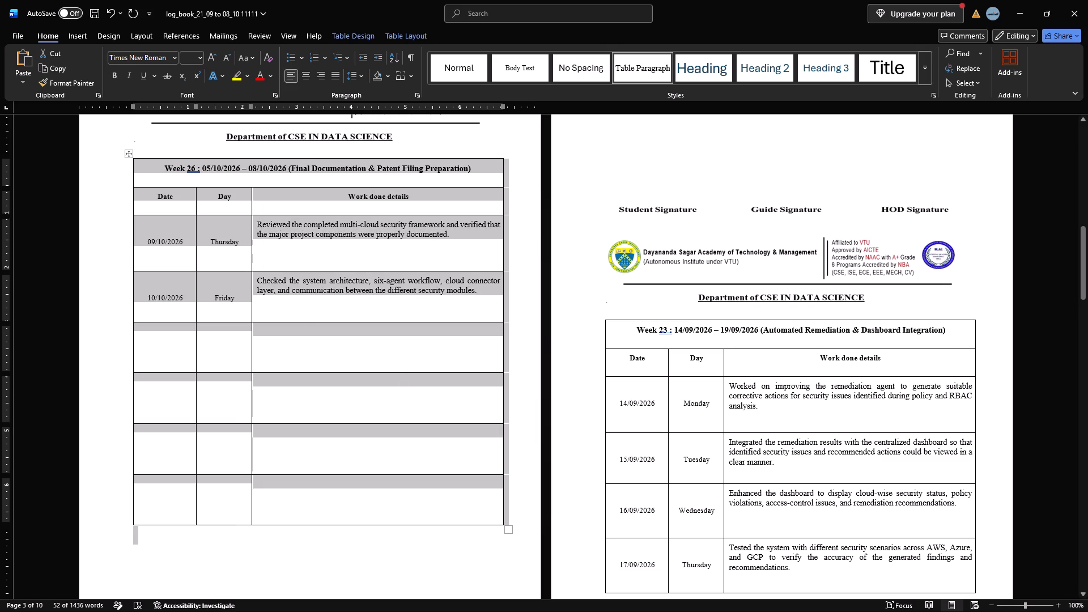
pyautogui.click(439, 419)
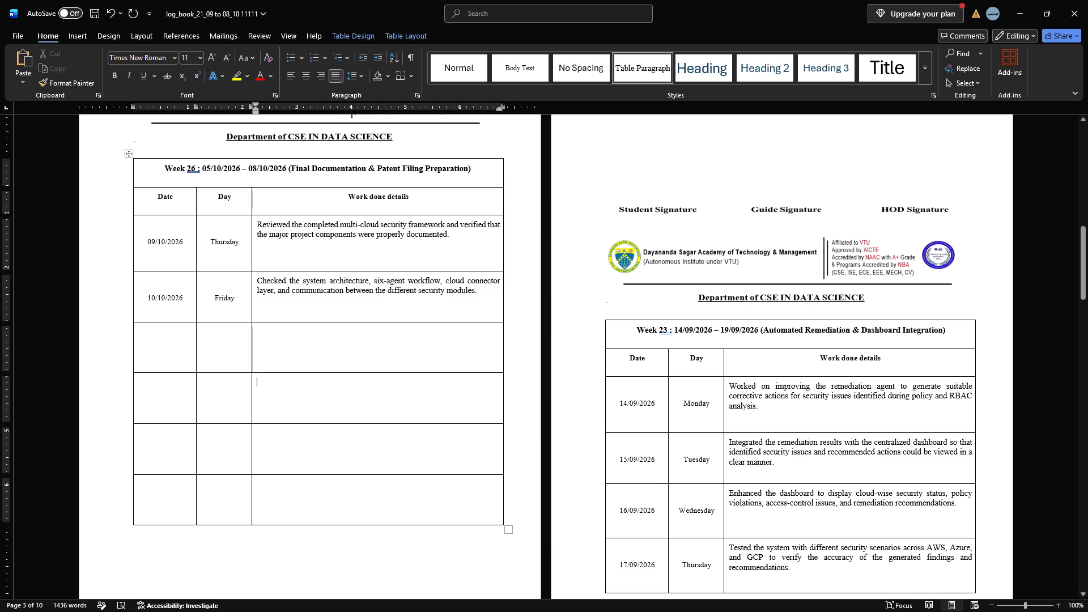
# Delete the bottom three empty rows of the Week 26 table as entire rows, leaving one empty row below Friday.
pyautogui.moveTo(517, 526); pyautogui.dragTo(165, 388)
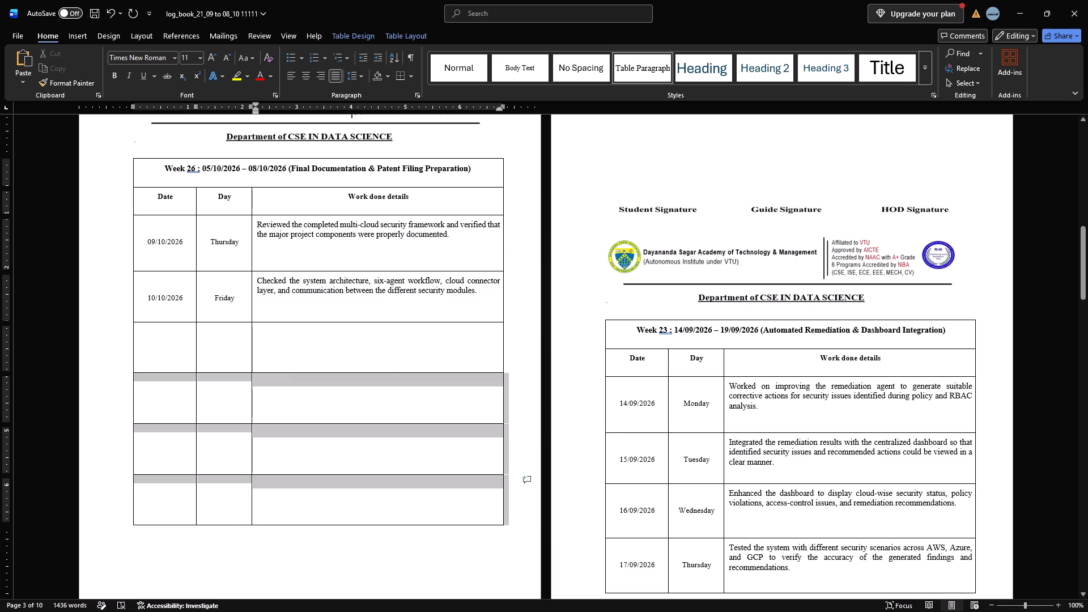
pyautogui.moveTo(165, 388); pyautogui.dragTo(165, 385)
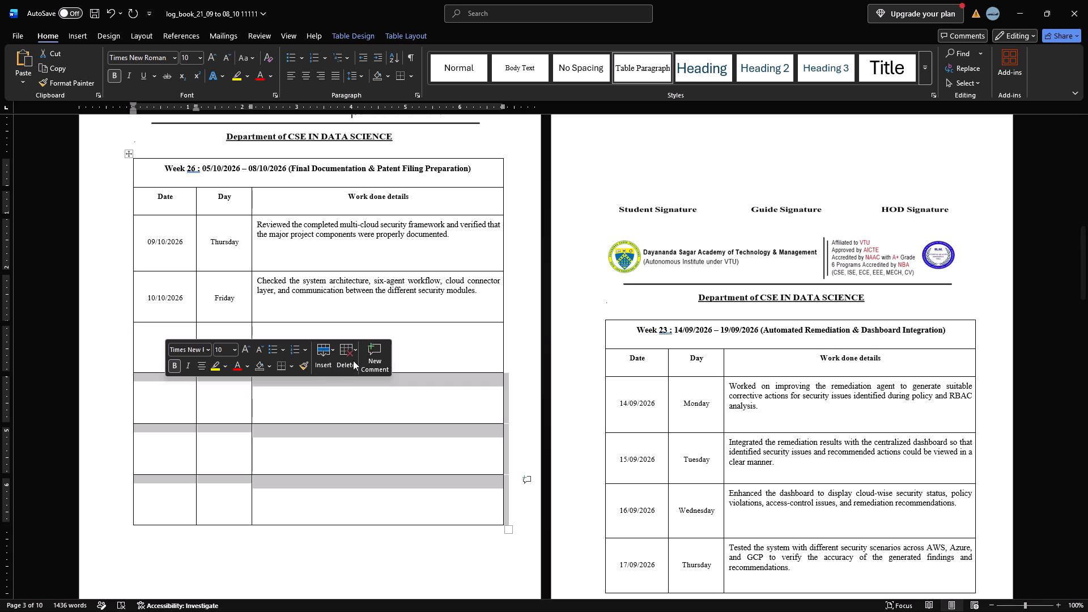
pyautogui.click(353, 360)
pyautogui.click(376, 385)
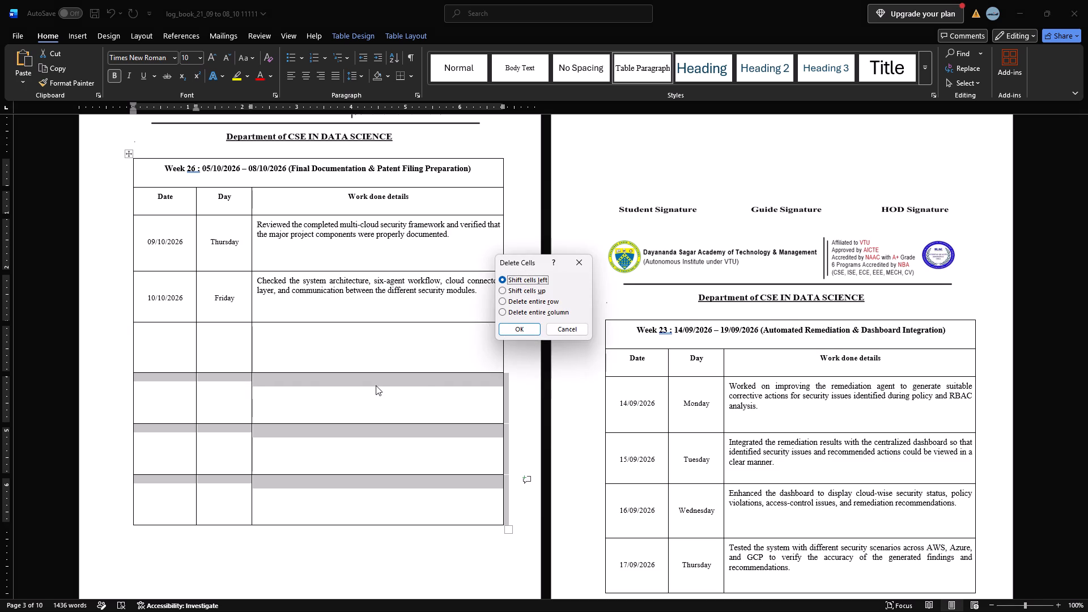
pyautogui.click(502, 300)
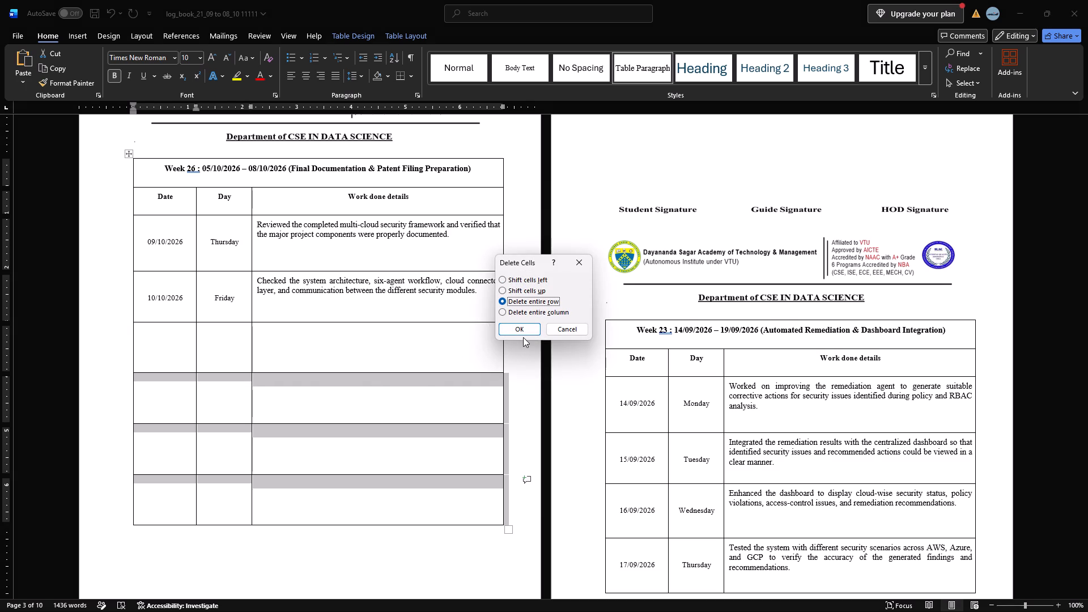
pyautogui.click(518, 333)
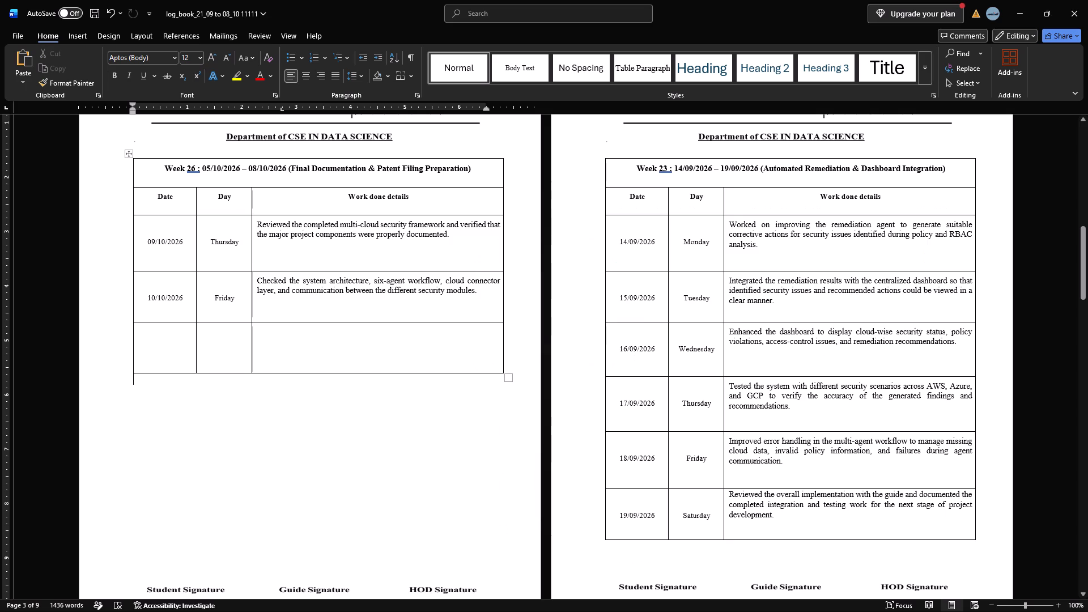
# Add a blank line in the empty space below the Week 26 table.
pyautogui.click(305, 414)
pyautogui.press('Return')
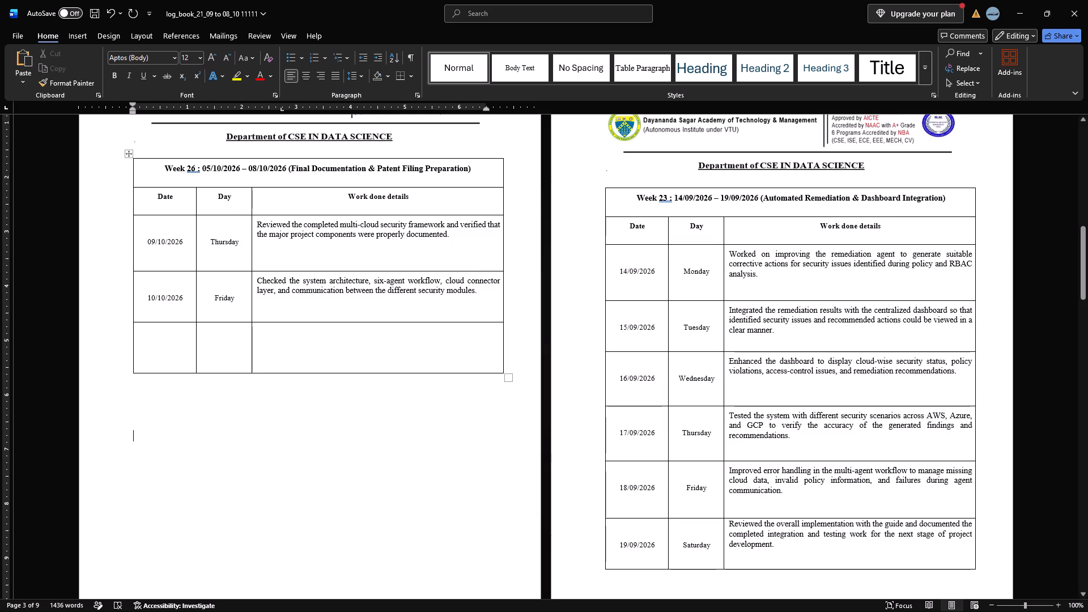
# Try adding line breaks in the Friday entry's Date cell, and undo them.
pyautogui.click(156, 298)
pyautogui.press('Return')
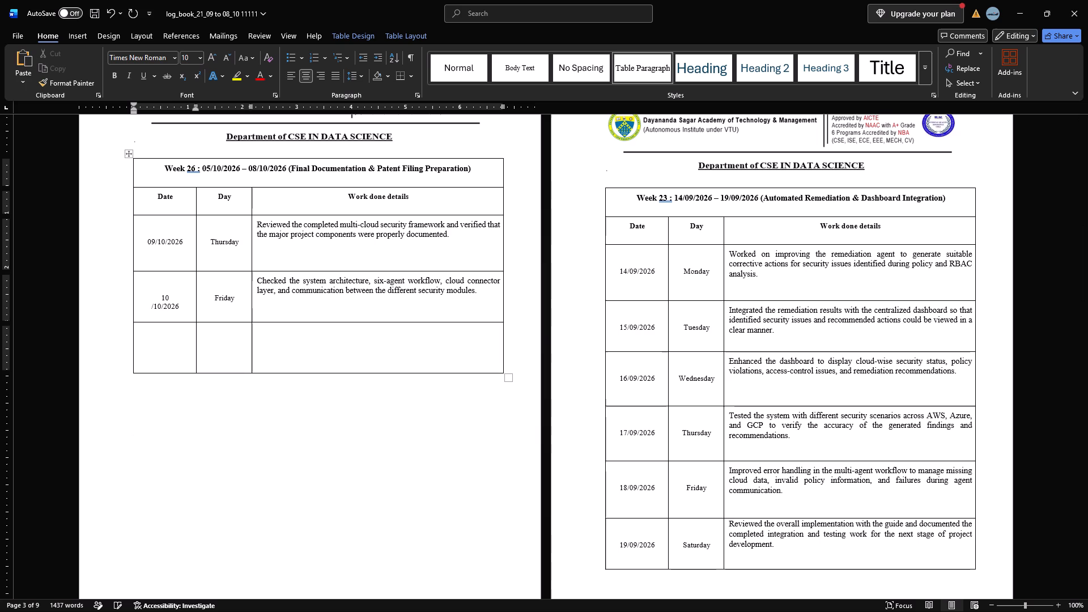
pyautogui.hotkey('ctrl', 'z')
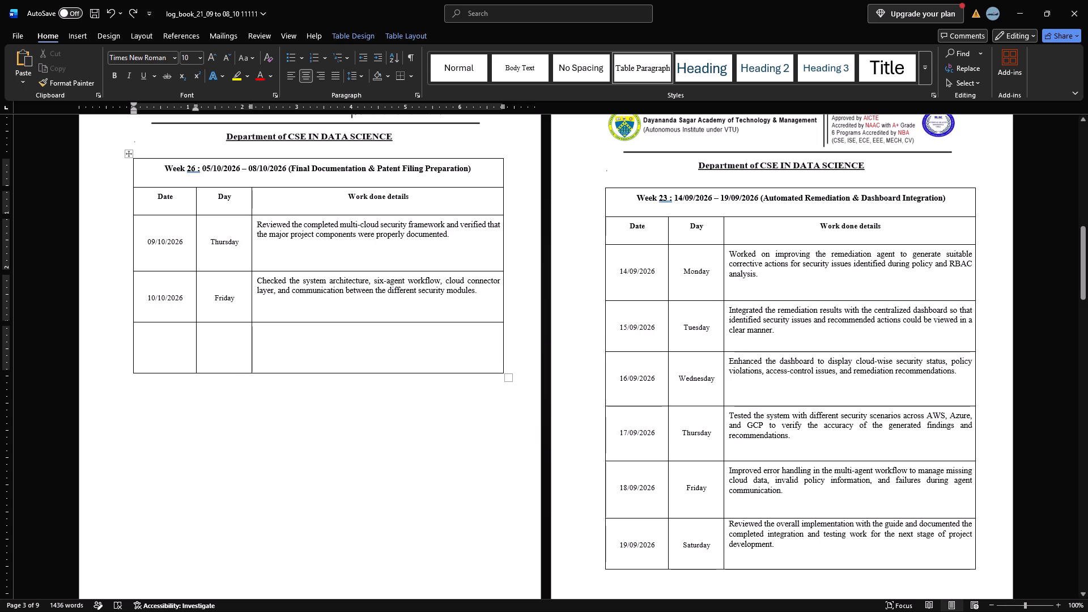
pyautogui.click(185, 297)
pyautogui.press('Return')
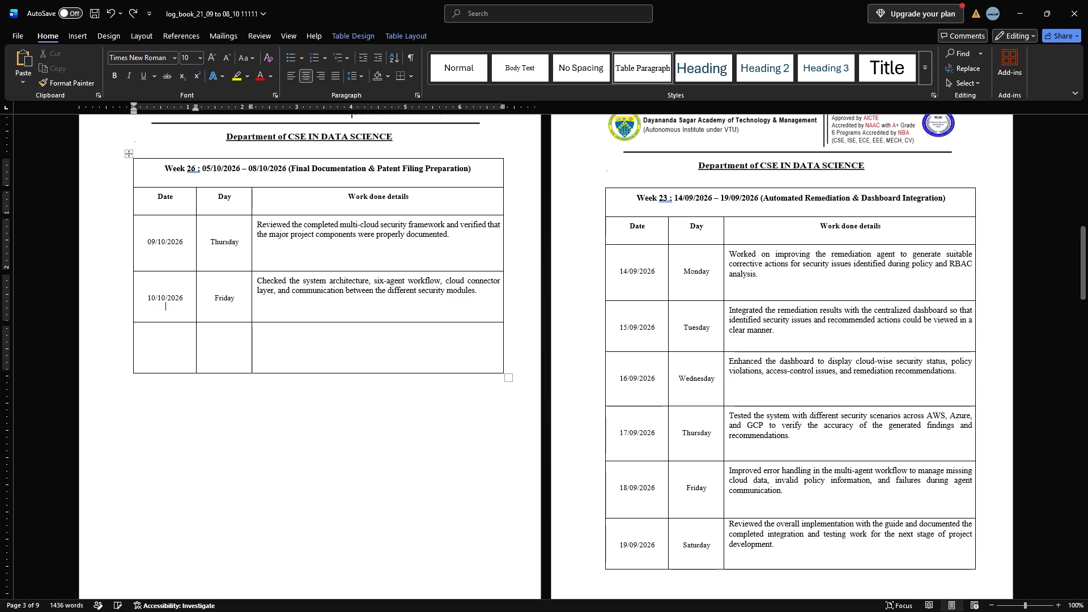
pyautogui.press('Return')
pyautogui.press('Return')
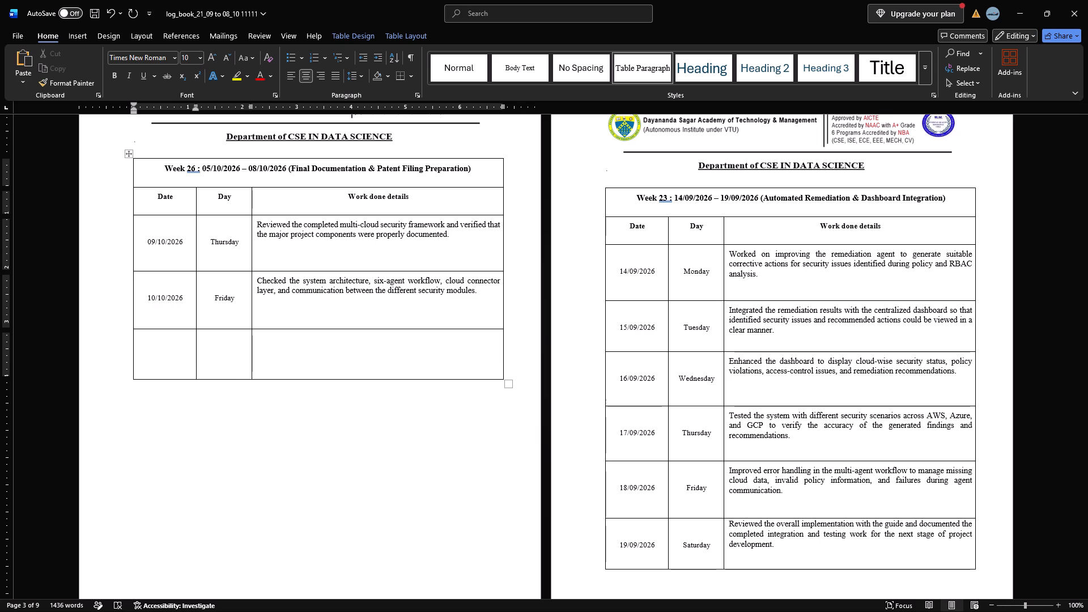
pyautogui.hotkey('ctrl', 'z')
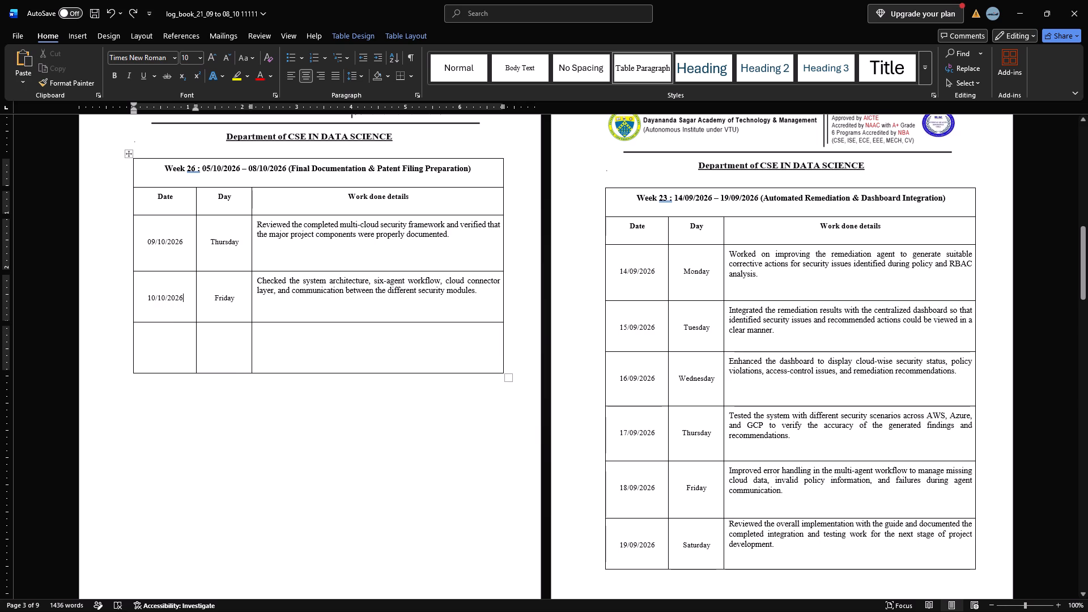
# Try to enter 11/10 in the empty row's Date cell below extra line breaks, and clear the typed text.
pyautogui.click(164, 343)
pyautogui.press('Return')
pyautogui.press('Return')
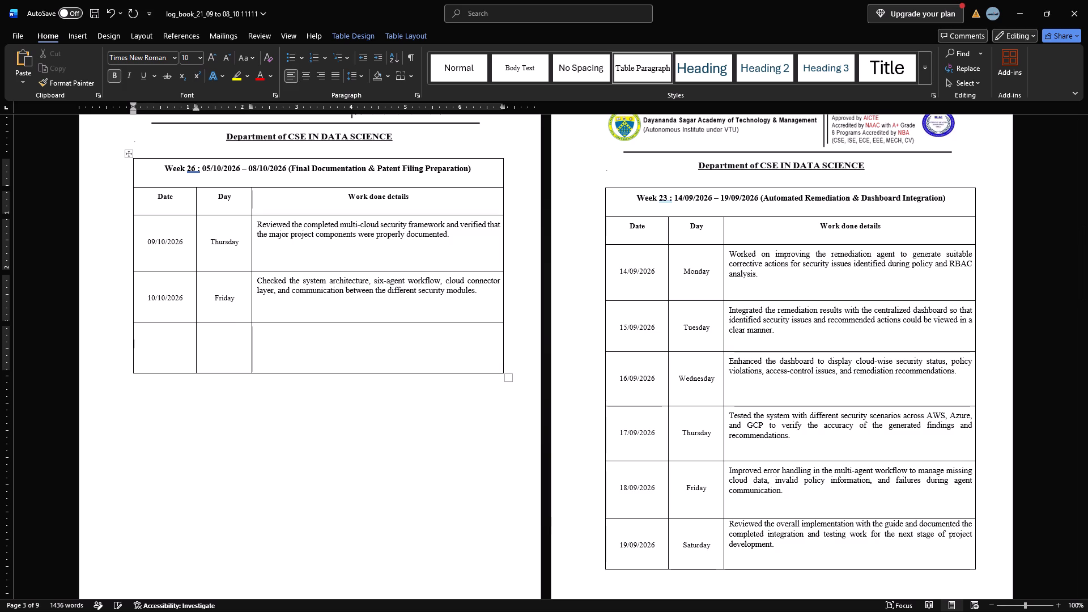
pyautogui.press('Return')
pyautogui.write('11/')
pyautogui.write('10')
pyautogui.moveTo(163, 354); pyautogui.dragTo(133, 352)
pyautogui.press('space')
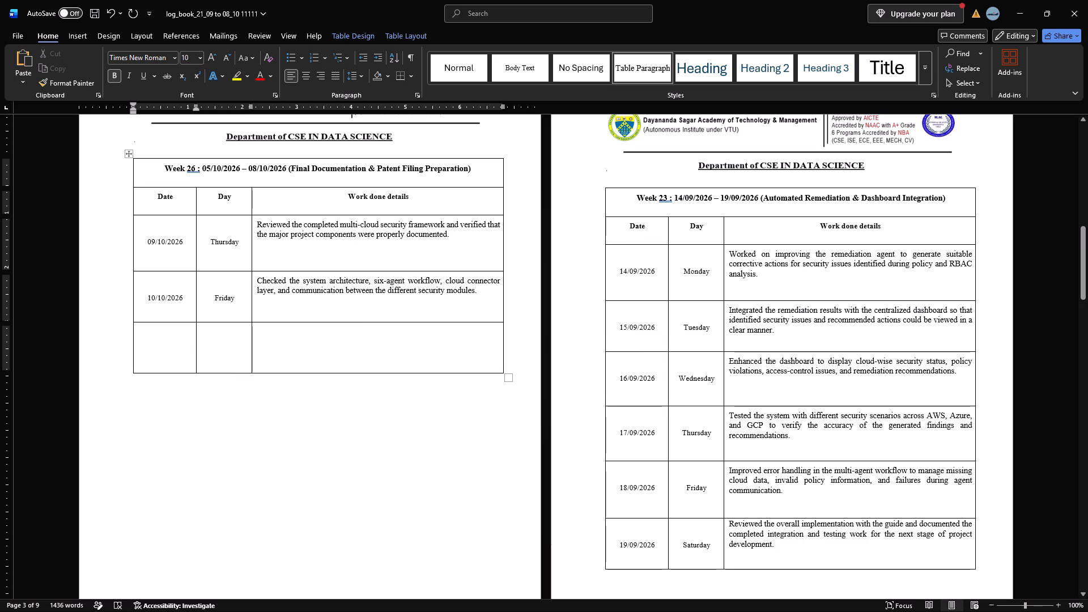
# Copy the Friday entry's date, day and work details into the empty row below it.
pyautogui.moveTo(478, 293); pyautogui.dragTo(153, 307)
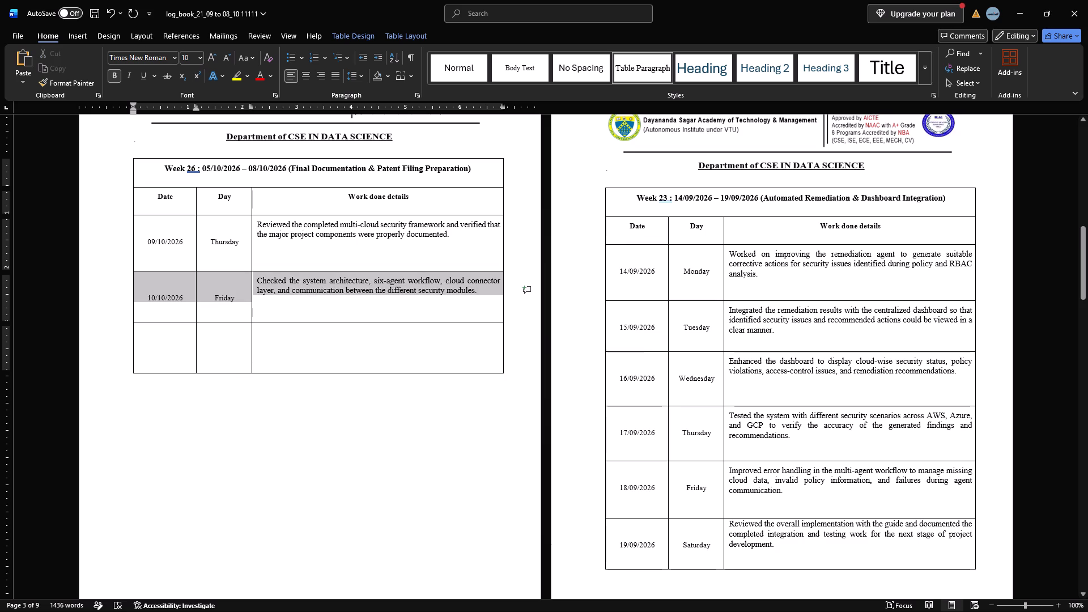
pyautogui.moveTo(153, 307); pyautogui.dragTo(155, 307)
pyautogui.hotkey('ctrl', 'c')
pyautogui.click(167, 334)
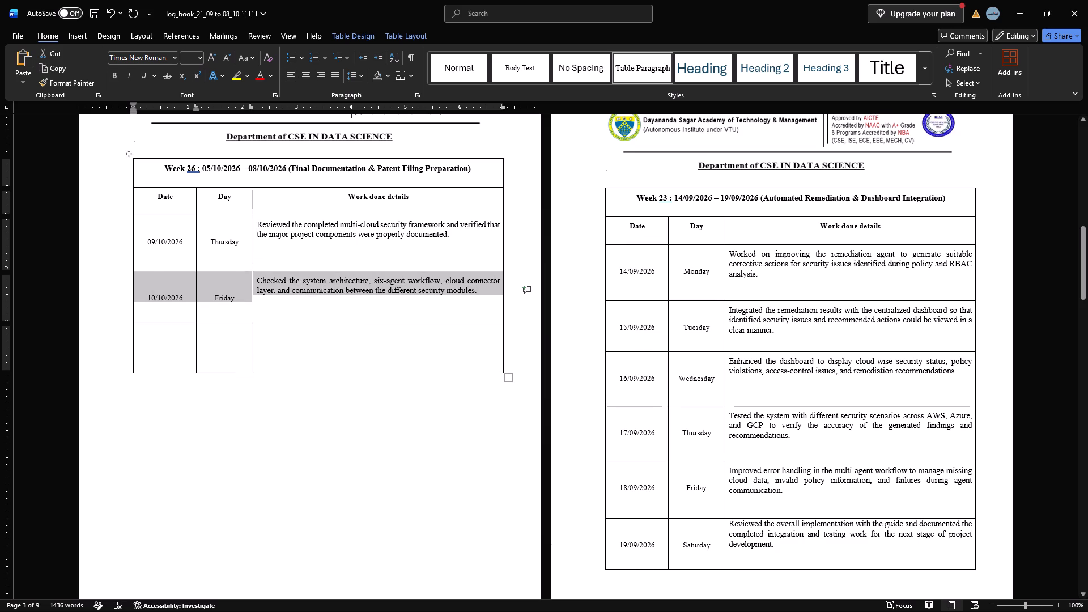
pyautogui.hotkey('ctrl', 'v')
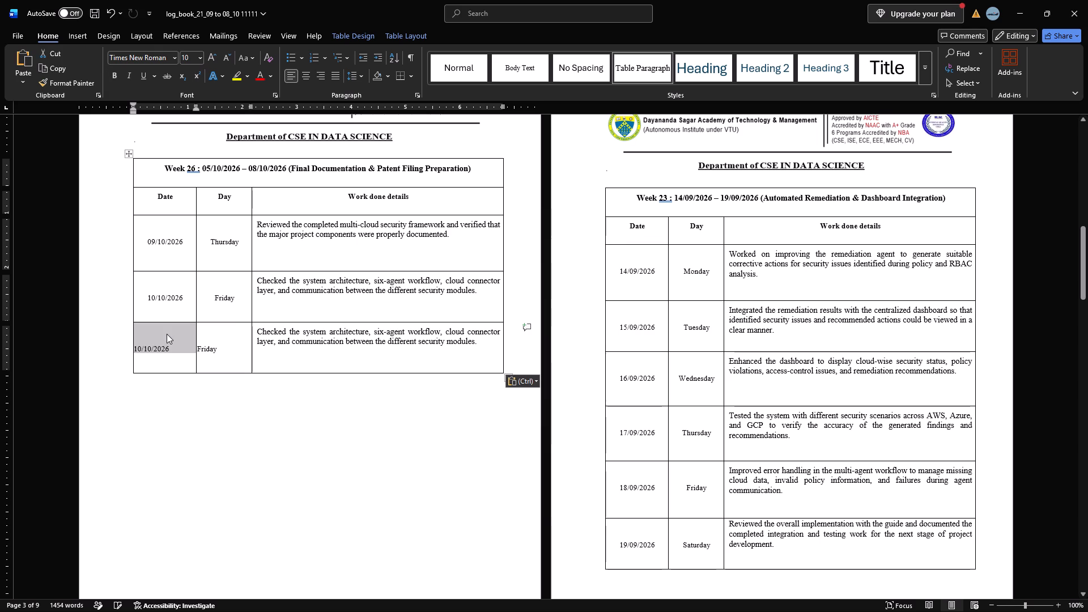
# Centre the text in all three cells of the copied last row of the Week 26 table.
pyautogui.click(177, 354)
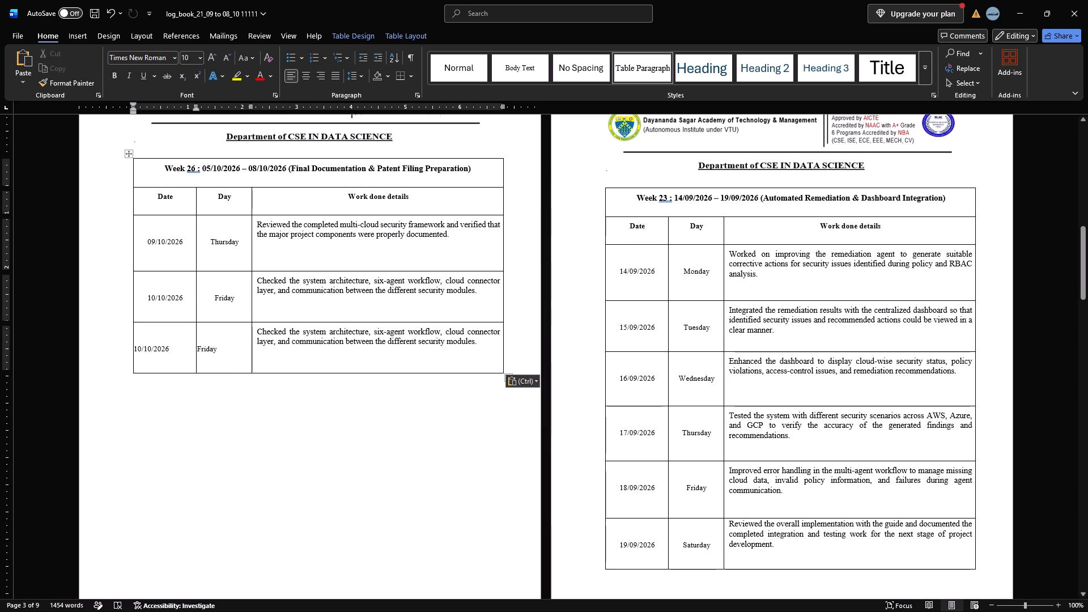
pyautogui.moveTo(479, 344); pyautogui.dragTo(130, 343)
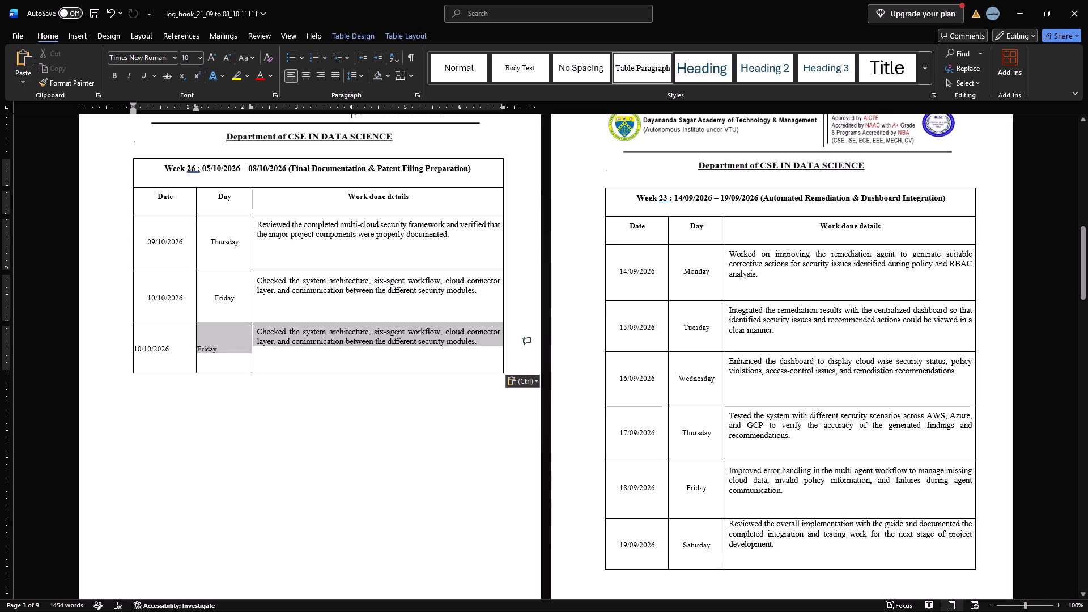
pyautogui.moveTo(130, 343); pyautogui.dragTo(121, 345)
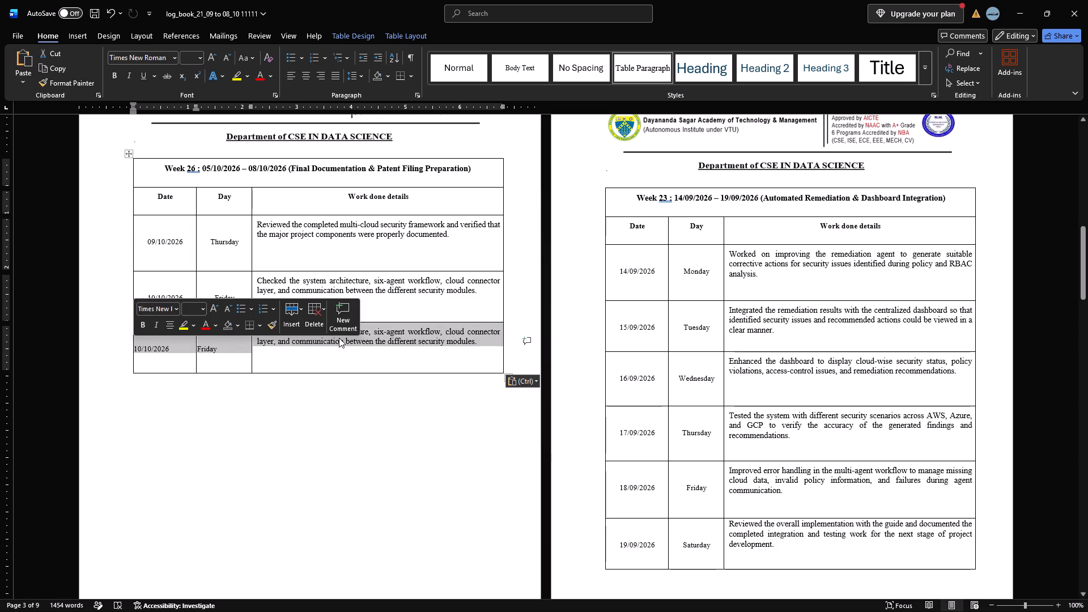
pyautogui.hotkey('ctrl', 'e')
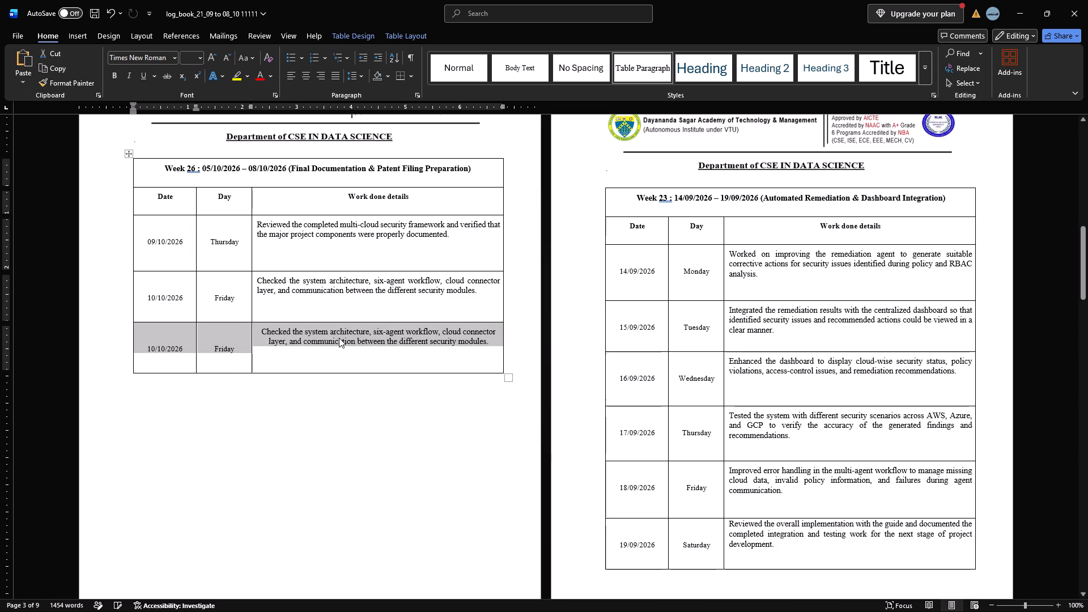
pyautogui.click(285, 365)
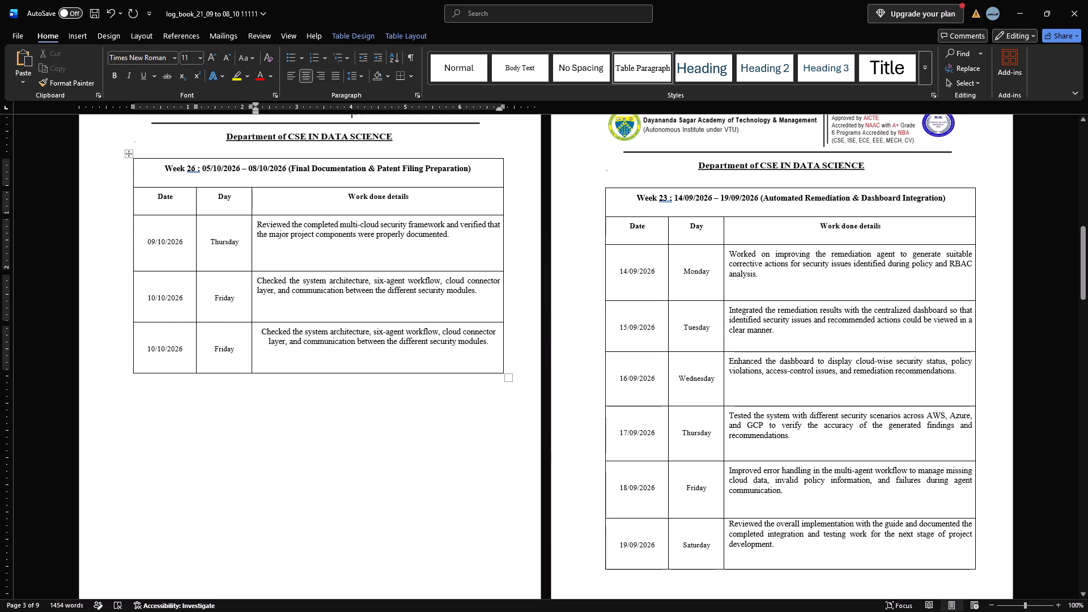
# Change the date in the last row of the Week 26 table to 11/10/2026.
pyautogui.click(155, 348)
pyautogui.press('BackSpace')
pyautogui.press('1')
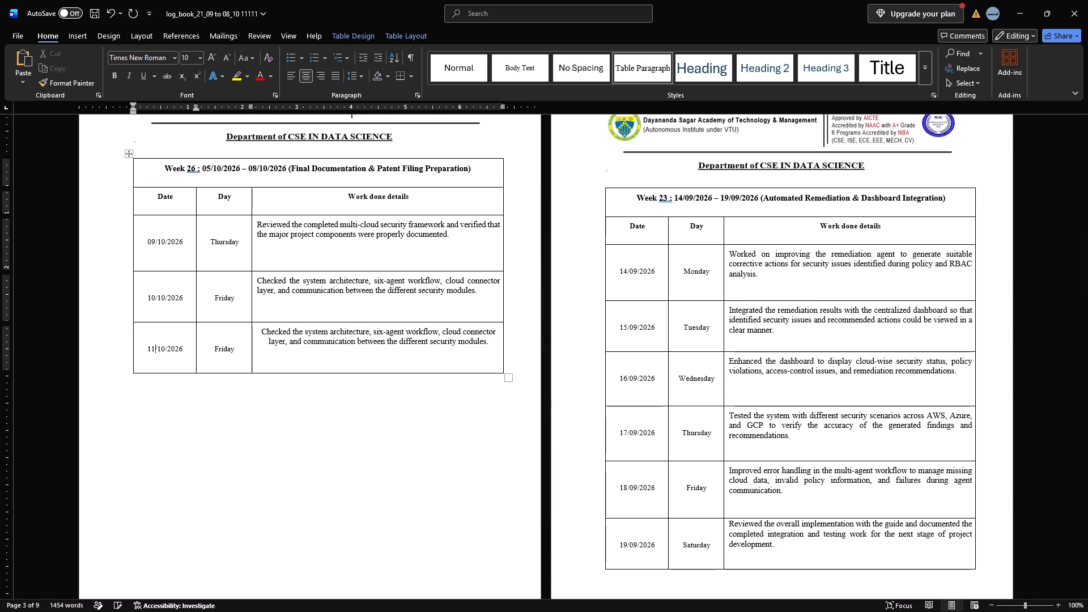
# Replace the day in the 11/10/2026 row with Saturday.
pyautogui.press('Right')
pyautogui.press('Right')
pyautogui.press('Right')
pyautogui.press('Right')
pyautogui.press('Right')
pyautogui.press('Right')
pyautogui.press('Right')
pyautogui.press('Right')
pyautogui.press('Right')
pyautogui.press('Right')
pyautogui.press('Right')
pyautogui.press('Right')
pyautogui.press('Right')
pyautogui.press('Right')
pyautogui.press('Right')
pyautogui.press('Right')
pyautogui.press('Right')
pyautogui.press('BackSpace')
pyautogui.press('BackSpace')
pyautogui.press('BackSpace')
pyautogui.press('BackSpace')
pyautogui.press('BackSpace')
pyautogui.press('BackSpace')
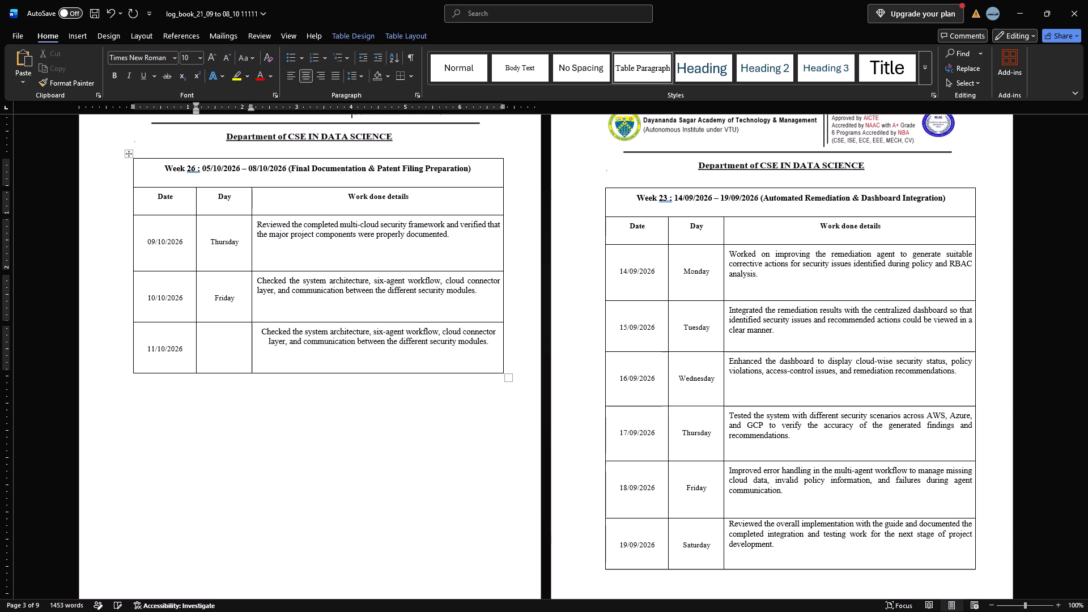
pyautogui.write('Saturday')
pyautogui.hotkey('alt', 'Tab')
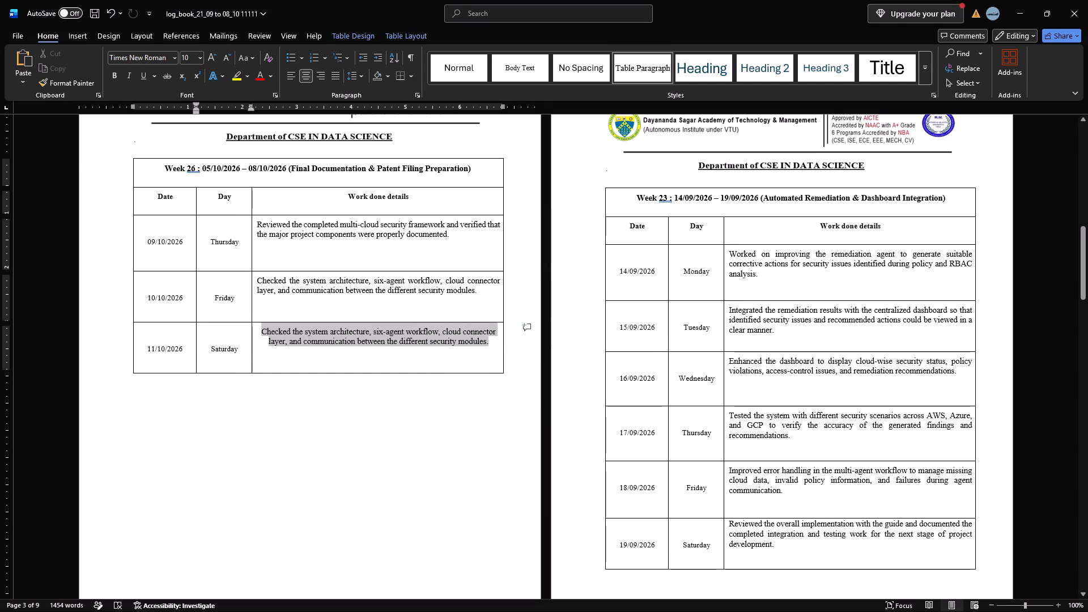
pyautogui.moveTo(261, 335); pyautogui.dragTo(274, 333)
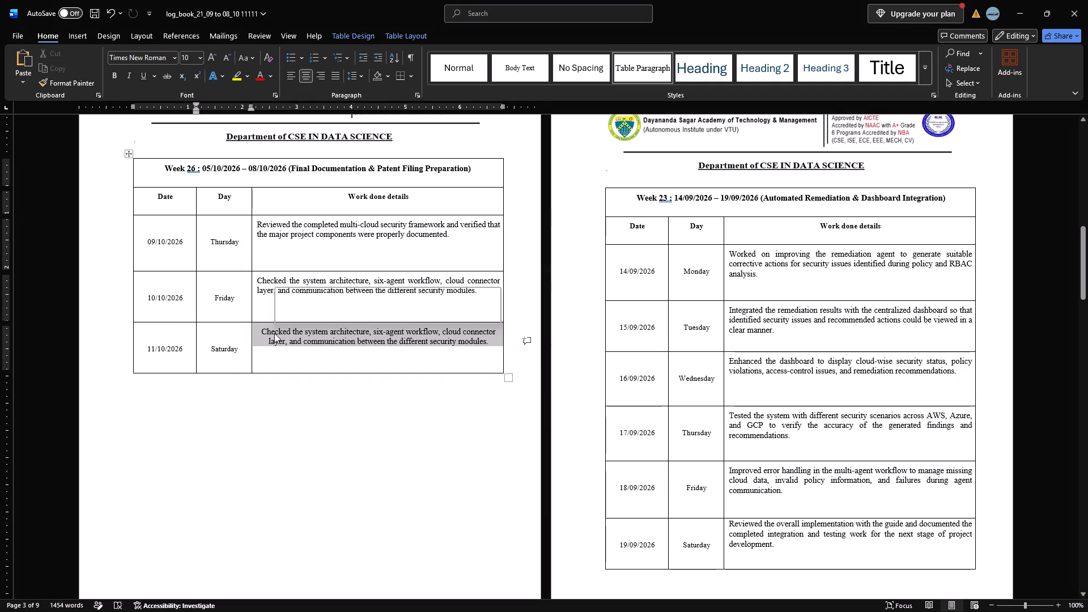
pyautogui.hotkey('ctrl', 'v')
pyautogui.click(402, 404)
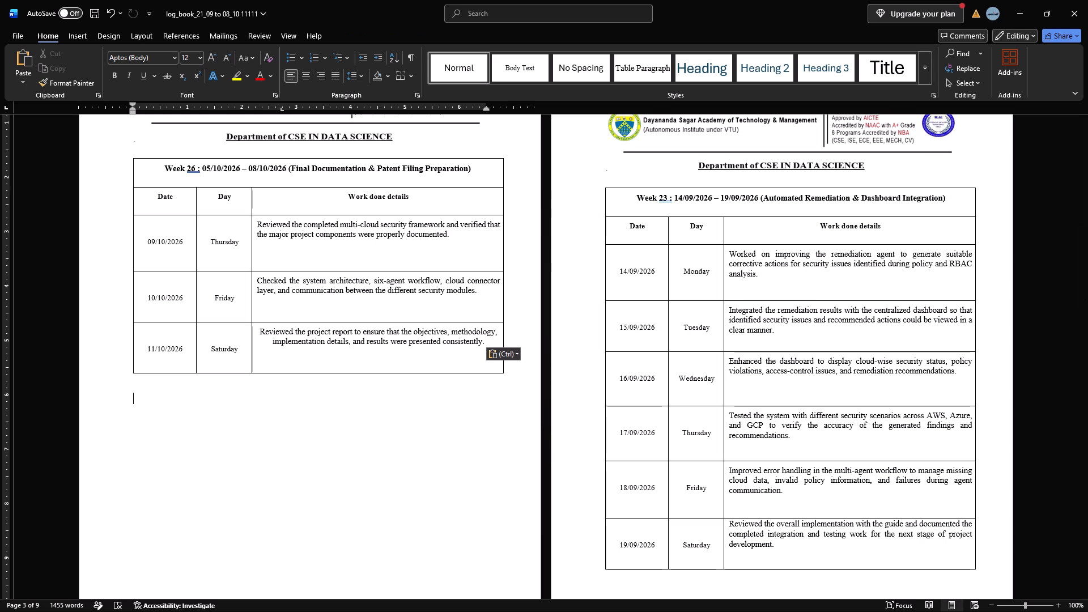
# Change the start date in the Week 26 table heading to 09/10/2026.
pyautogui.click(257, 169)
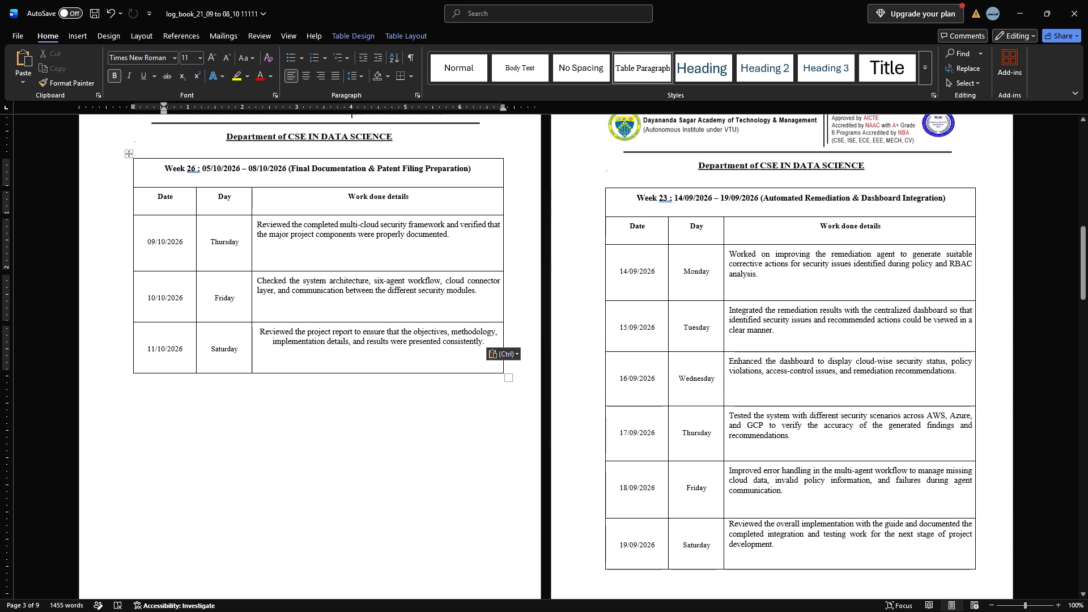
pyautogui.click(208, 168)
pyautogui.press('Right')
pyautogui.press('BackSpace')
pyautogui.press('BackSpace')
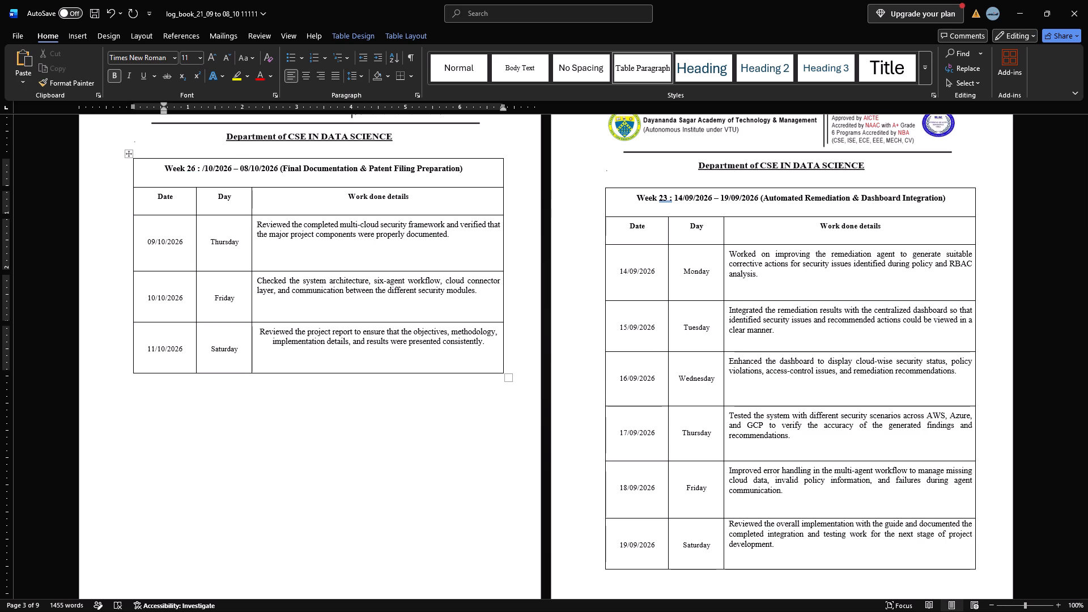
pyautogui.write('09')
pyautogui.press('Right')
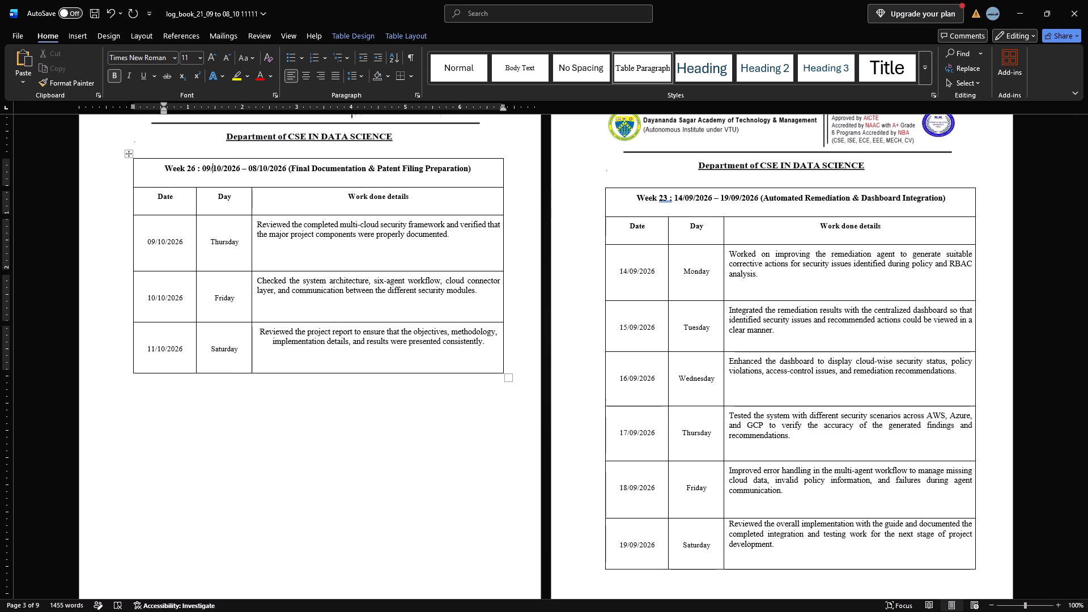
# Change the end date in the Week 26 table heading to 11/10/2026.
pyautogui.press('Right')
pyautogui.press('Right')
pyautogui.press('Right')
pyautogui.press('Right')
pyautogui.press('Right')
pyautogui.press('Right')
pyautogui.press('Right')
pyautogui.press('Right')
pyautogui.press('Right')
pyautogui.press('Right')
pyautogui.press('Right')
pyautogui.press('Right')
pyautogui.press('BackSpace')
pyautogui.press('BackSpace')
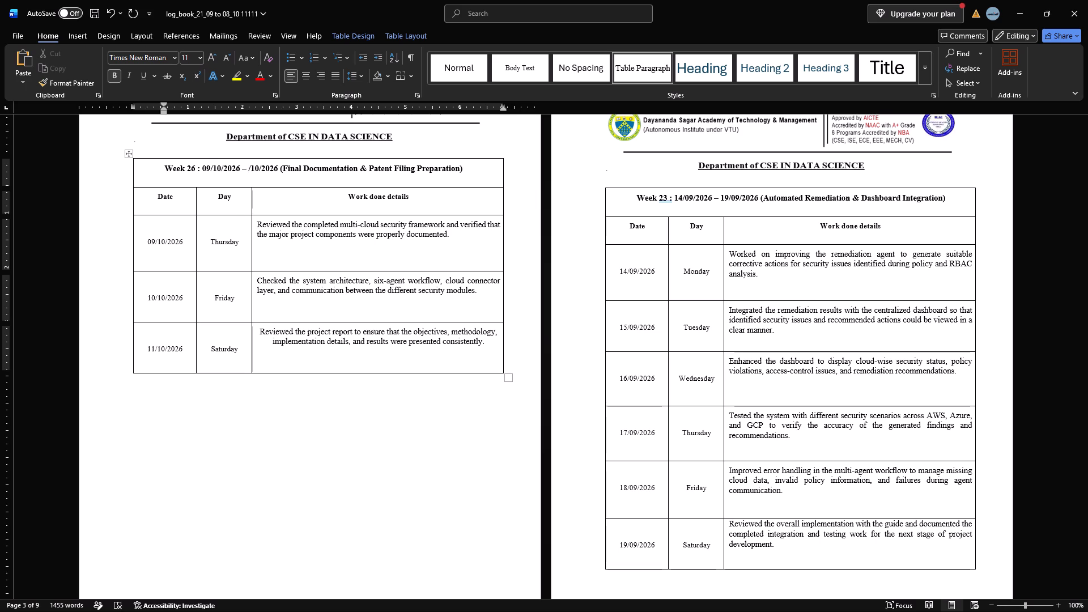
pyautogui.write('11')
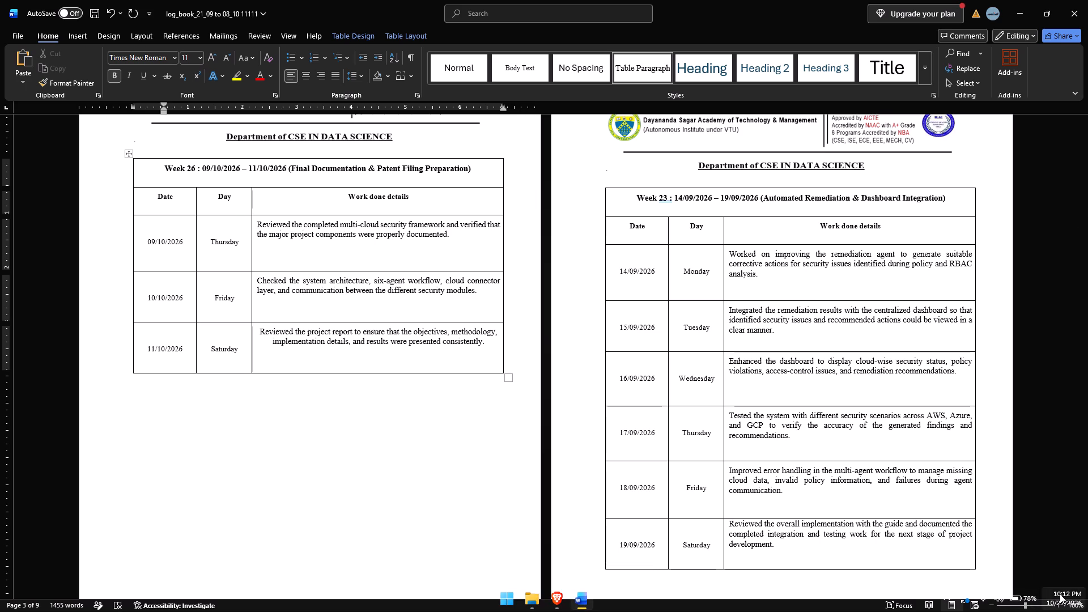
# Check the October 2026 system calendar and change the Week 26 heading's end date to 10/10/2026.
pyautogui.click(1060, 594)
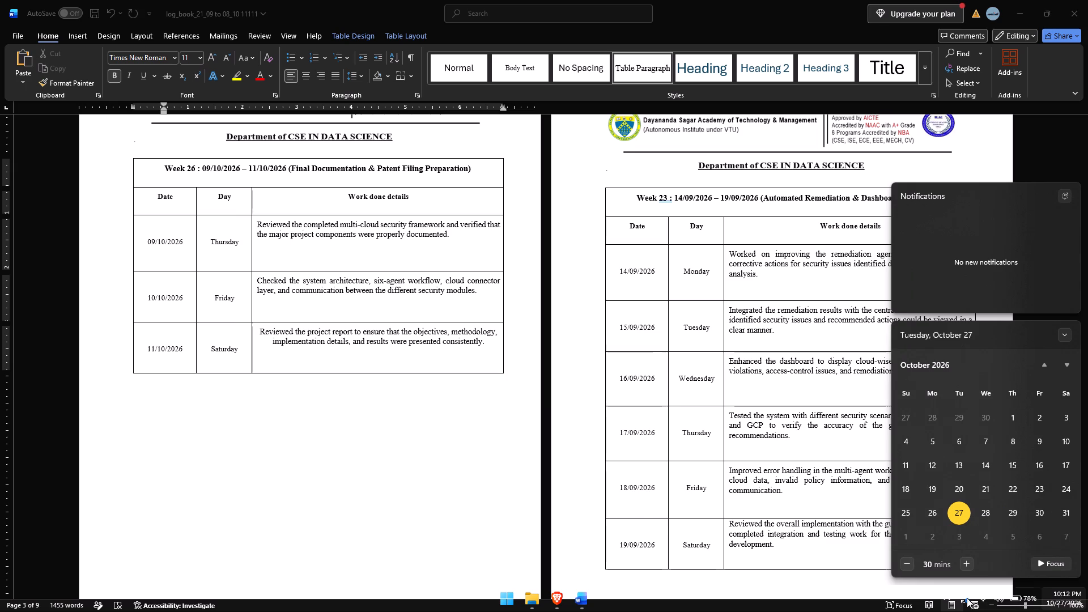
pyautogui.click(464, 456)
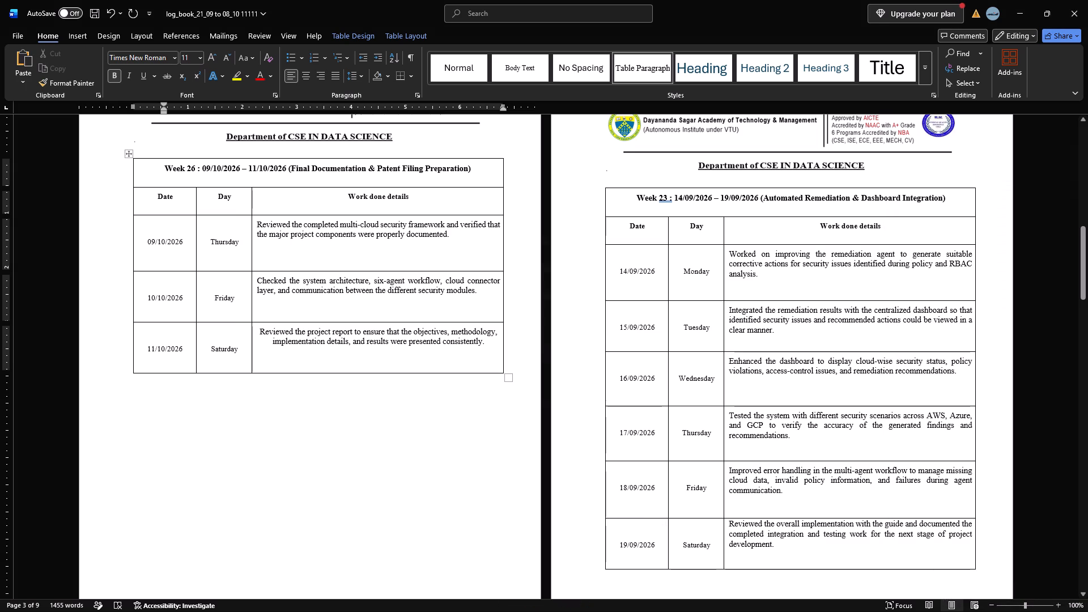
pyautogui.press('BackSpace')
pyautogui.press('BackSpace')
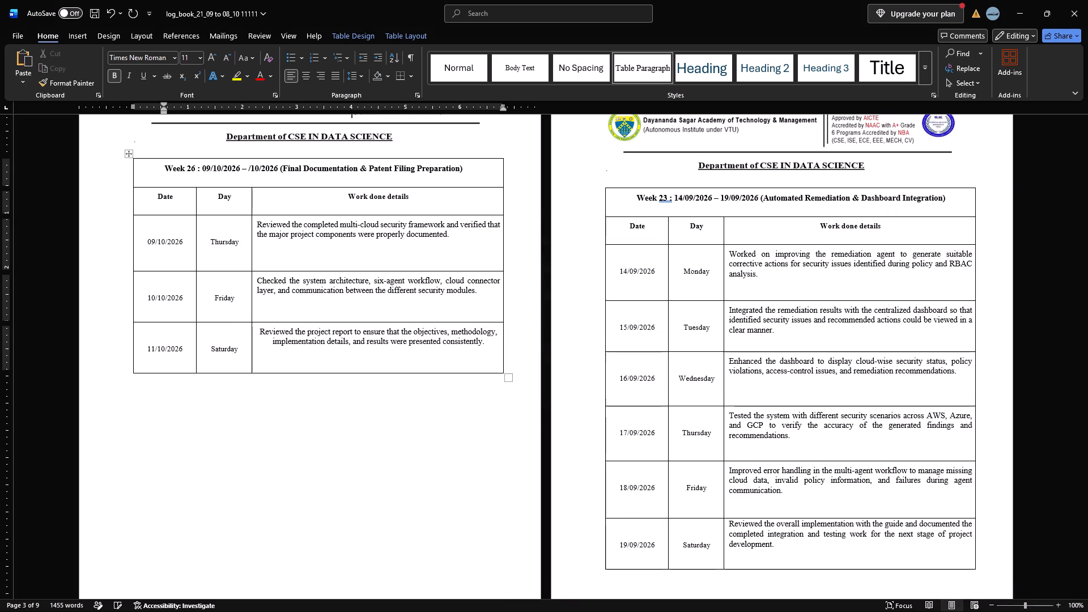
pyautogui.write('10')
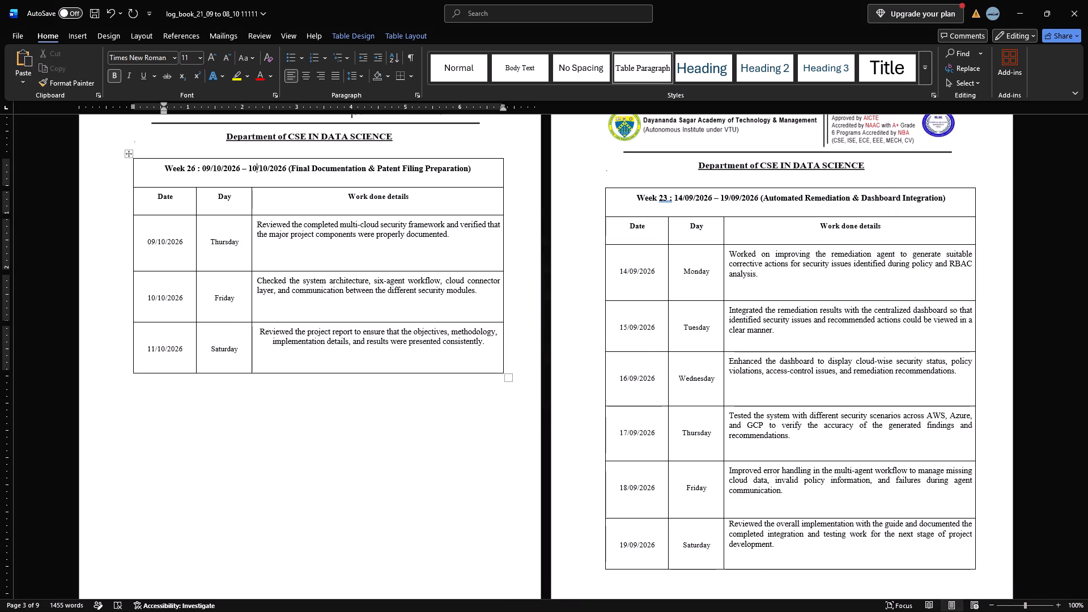
# Undo the Week 26 heading date changes and all edits back to before the 11/10/2026 row was added.
pyautogui.hotkey('ctrl', 'z')
pyautogui.hotkey('ctrl', 'z')
pyautogui.hotkey('ctrl', 'z')
pyautogui.hotkey('ctrl', 'z')
pyautogui.hotkey('ctrl', 'z')
pyautogui.hotkey('ctrl', 'z')
pyautogui.hotkey('ctrl', 'z')
pyautogui.hotkey('ctrl', 'z')
pyautogui.hotkey('ctrl', 'z')
pyautogui.hotkey('ctrl', 'z')
pyautogui.hotkey('ctrl', 'z')
pyautogui.hotkey('ctrl', 'z')
pyautogui.hotkey('ctrl', 'z')
pyautogui.hotkey('ctrl', 'z')
pyautogui.hotkey('ctrl', 'z')
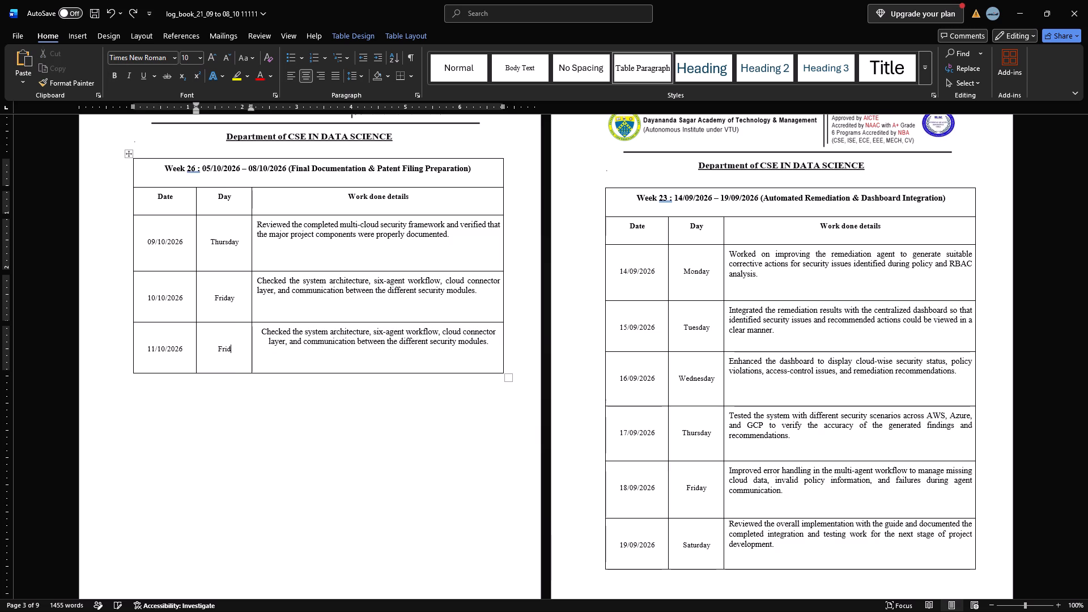
pyautogui.hotkey('ctrl', 'z')
pyautogui.hotkey('ctrl', 'z')
pyautogui.hotkey('ctrl', 'z')
pyautogui.hotkey('ctrl', 'z')
pyautogui.hotkey('ctrl', 'z')
pyautogui.hotkey('ctrl', 'z')
pyautogui.hotkey('ctrl', 'z')
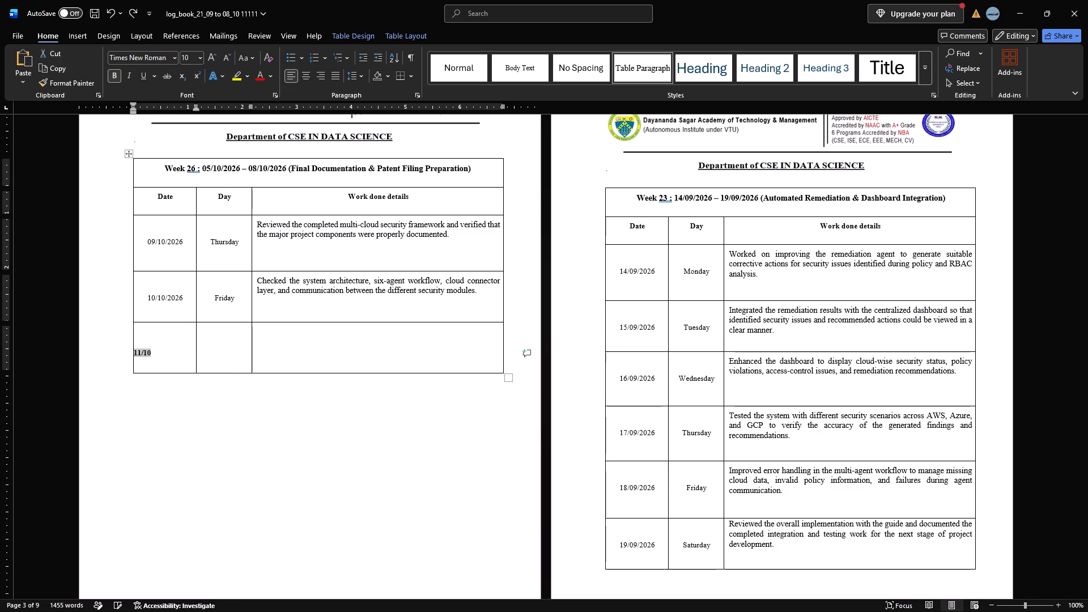
pyautogui.hotkey('ctrl', 'z')
pyautogui.hotkey('ctrl', 'z')
pyautogui.hotkey('ctrl', 'z')
pyautogui.hotkey('ctrl', 'z')
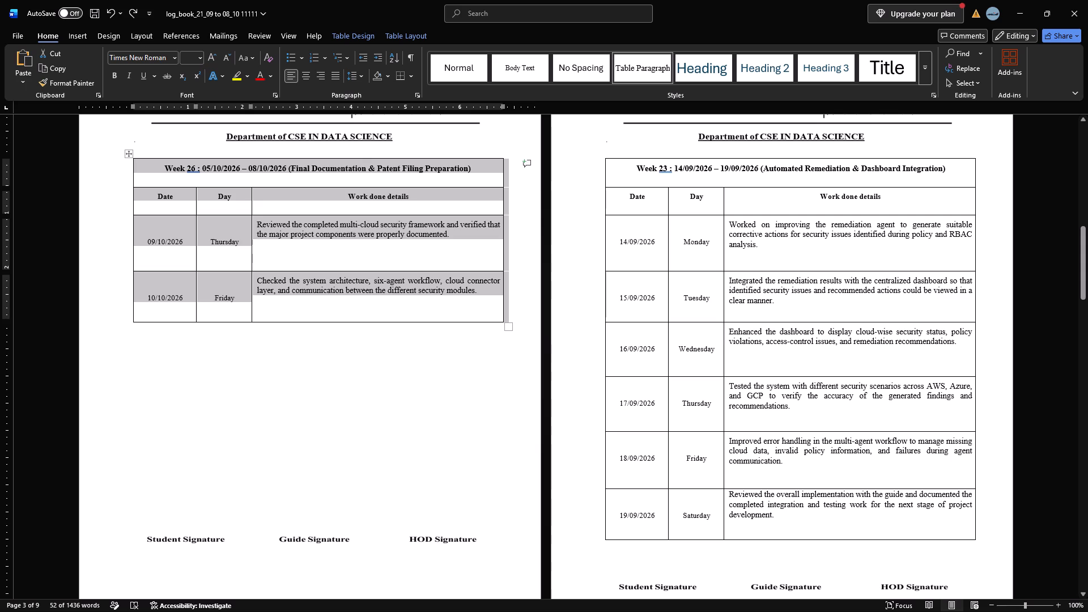
pyautogui.click(277, 365)
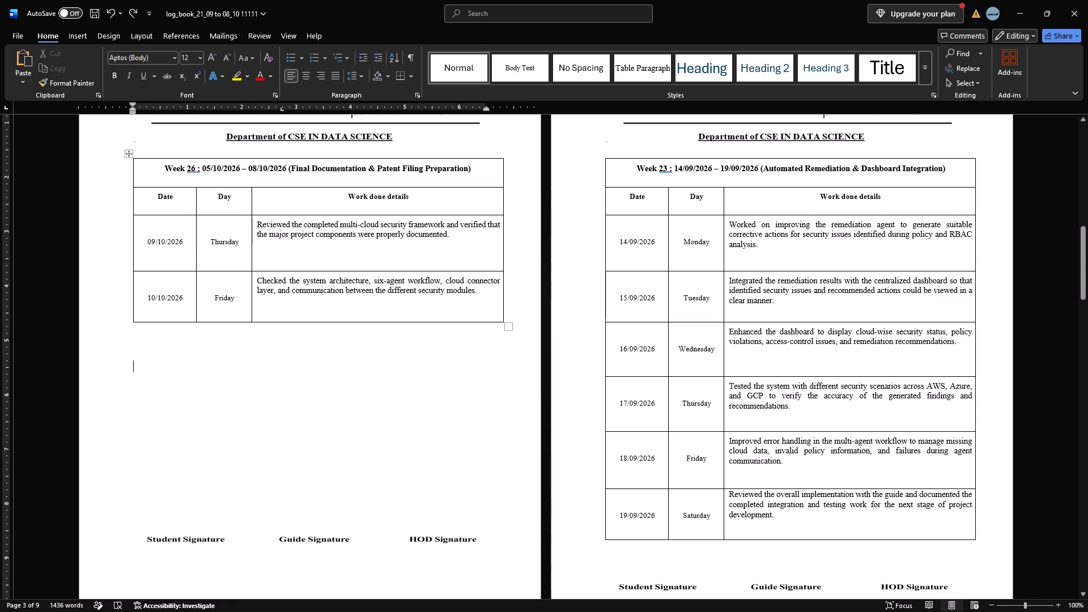
# Replace the day in the 09/10/2026 row of the Week 26 table with Friday.
pyautogui.click(239, 241)
pyautogui.press('BackSpace')
pyautogui.press('BackSpace')
pyautogui.press('BackSpace')
pyautogui.press('BackSpace')
pyautogui.press('BackSpace')
pyautogui.press('BackSpace')
pyautogui.press('BackSpace')
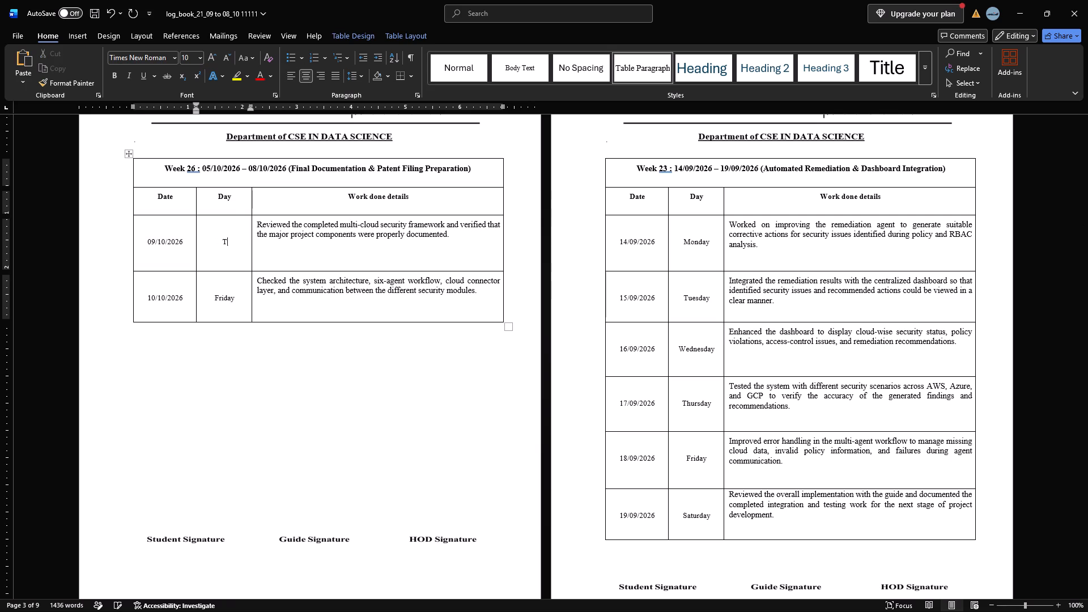
pyautogui.press('BackSpace')
pyautogui.write('Friday')
# Replace the day in the 10/10/2026 row of the Week 26 table with Saturday.
pyautogui.click(237, 298)
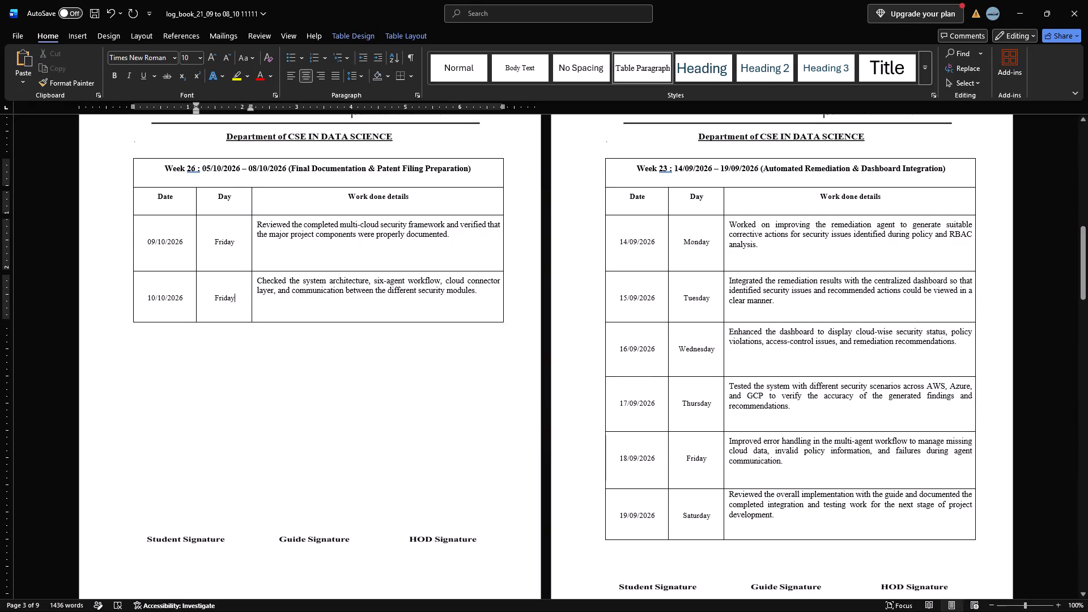
pyautogui.press('BackSpace')
pyautogui.press('BackSpace')
pyautogui.press('BackSpace')
pyautogui.press('BackSpace')
pyautogui.press('BackSpace')
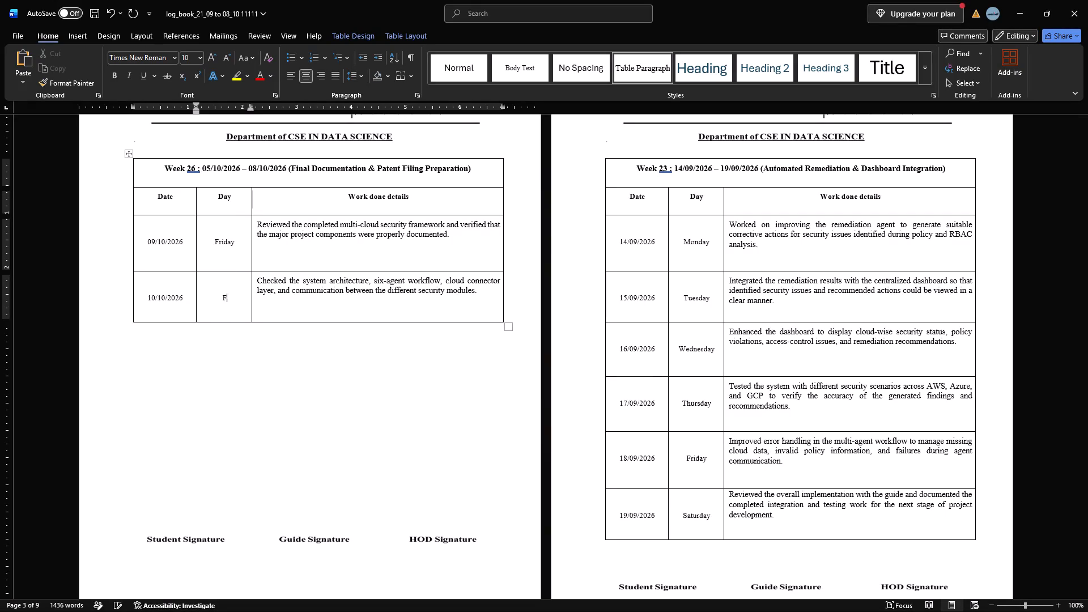
pyautogui.press('BackSpace')
pyautogui.write('Saturday')
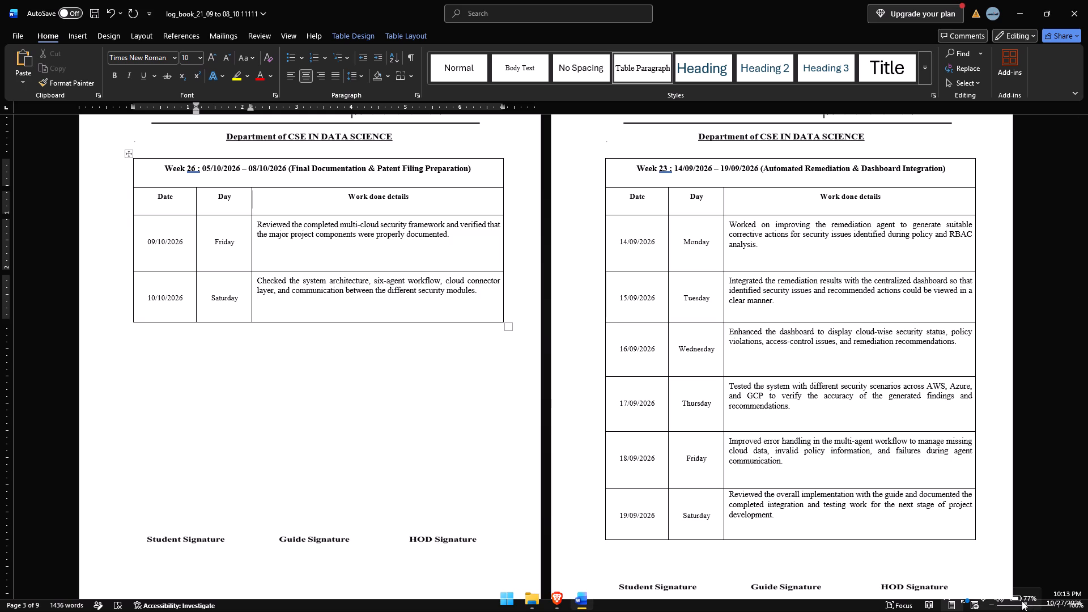
# Check the October 2026 system calendar and set the Week 26 heading's end date to 10/10/2026.
pyautogui.click(1057, 597)
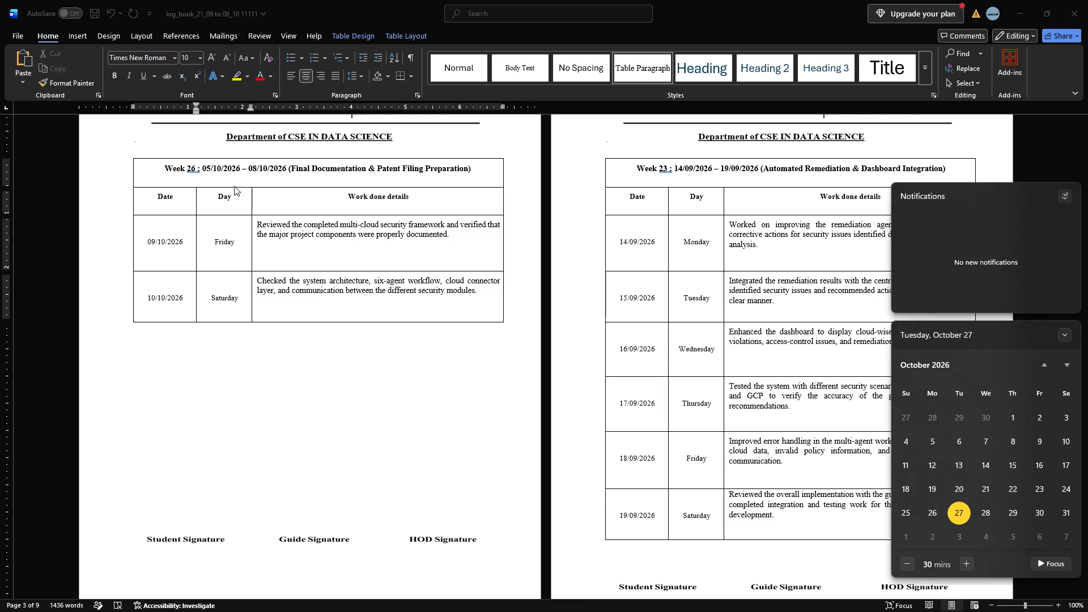
pyautogui.click(258, 166)
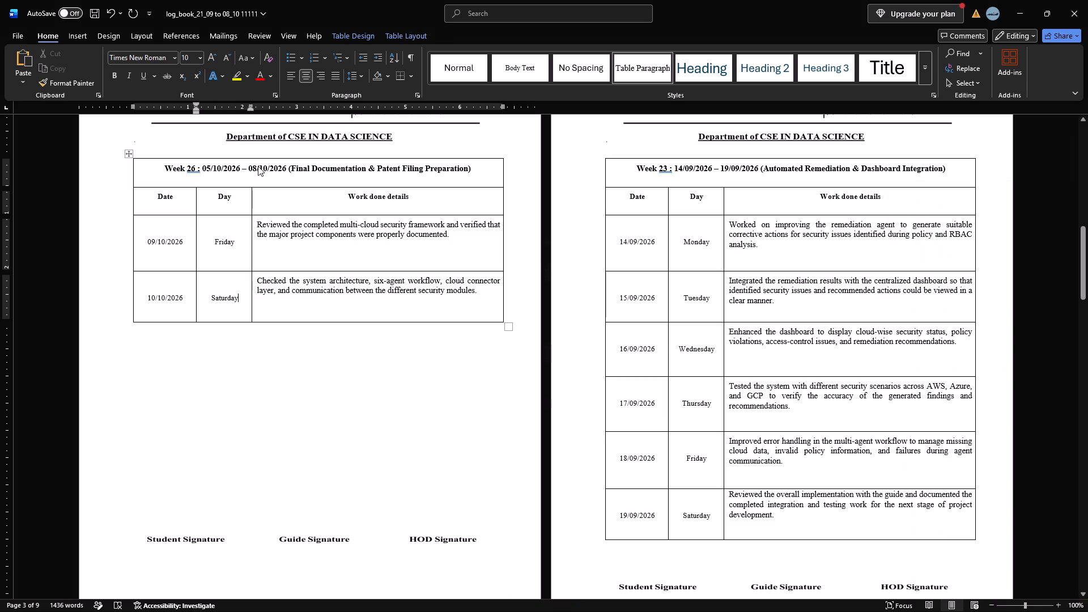
pyautogui.click(256, 167)
pyautogui.press('BackSpace')
pyautogui.press('BackSpace')
pyautogui.write('10')
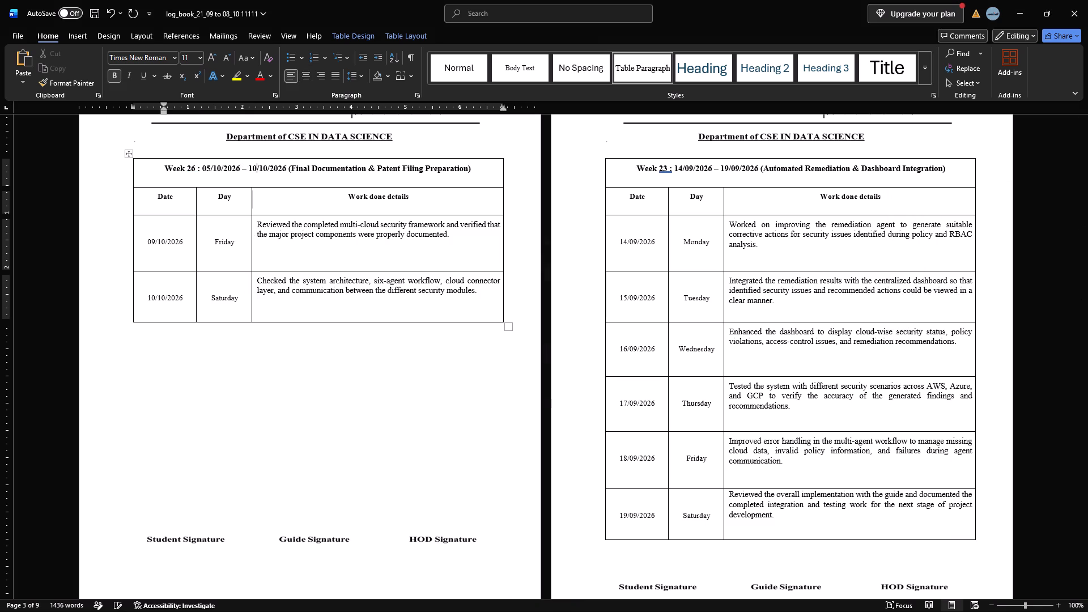
pyautogui.click(446, 367)
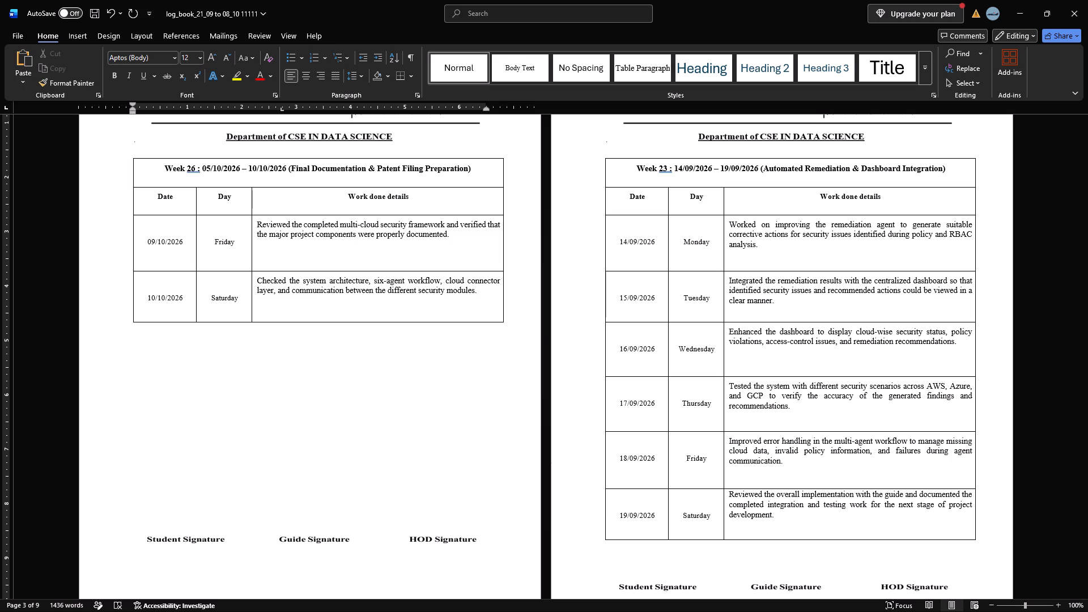
pyautogui.click(666, 168)
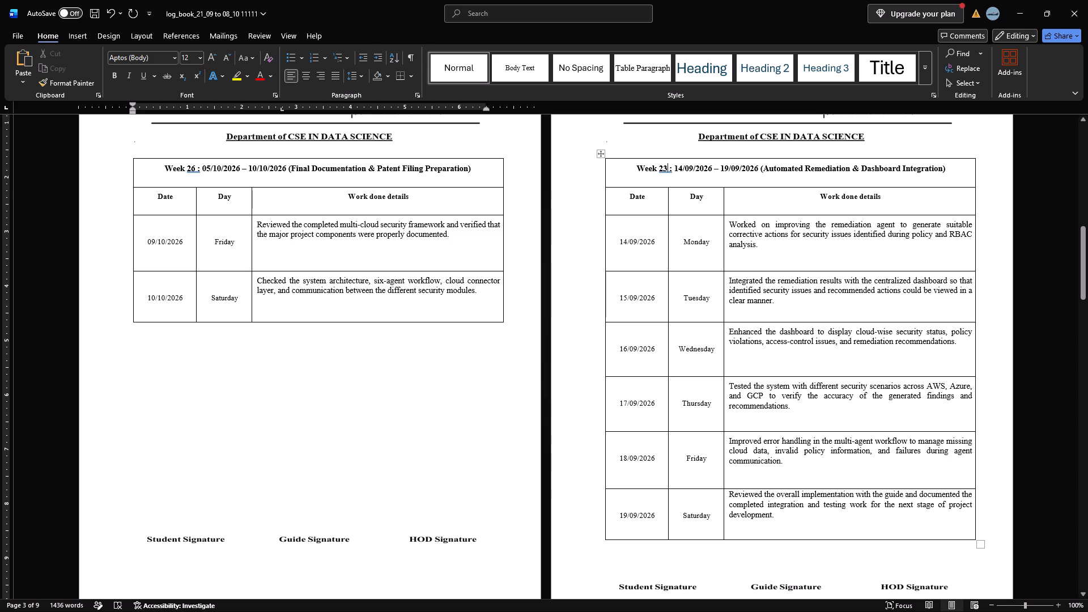
pyautogui.press('BackSpace')
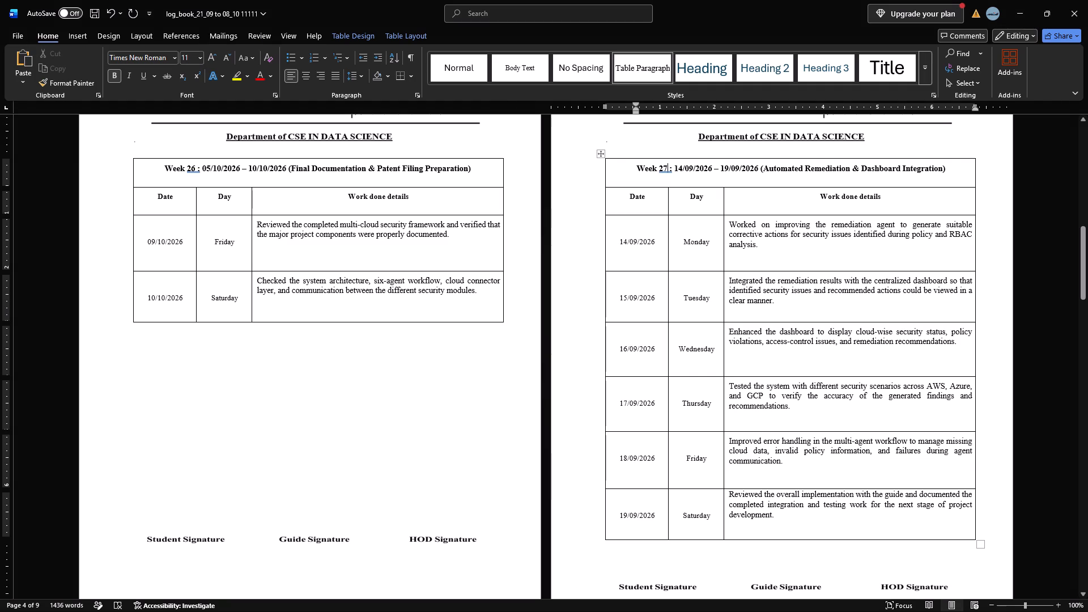
pyautogui.moveTo(777, 516); pyautogui.dragTo(753, 238)
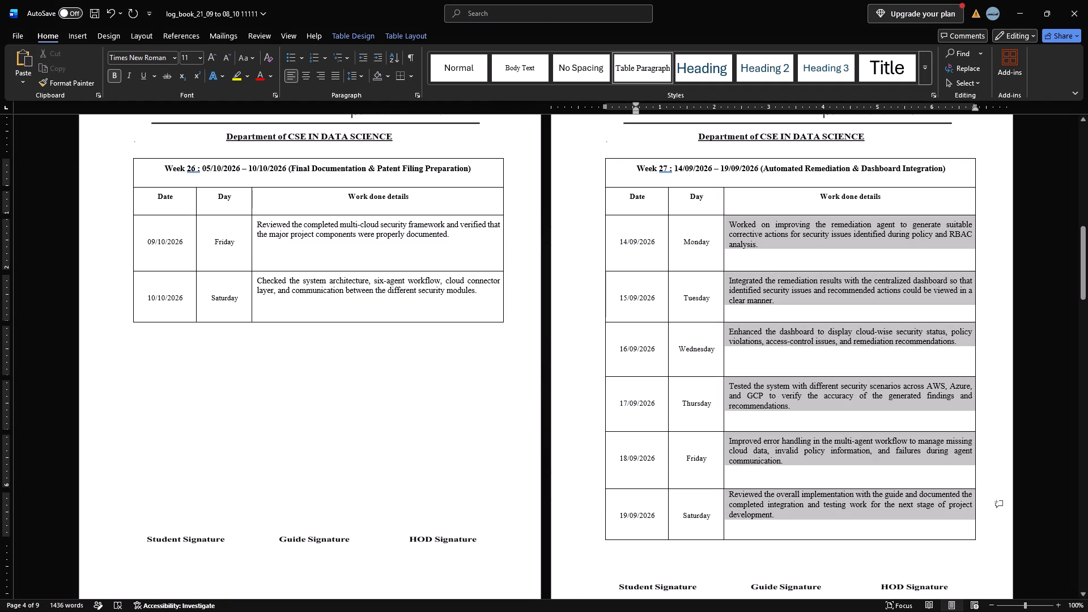
pyautogui.moveTo(753, 238); pyautogui.dragTo(753, 237)
pyautogui.hotkey('ctrl', 'v')
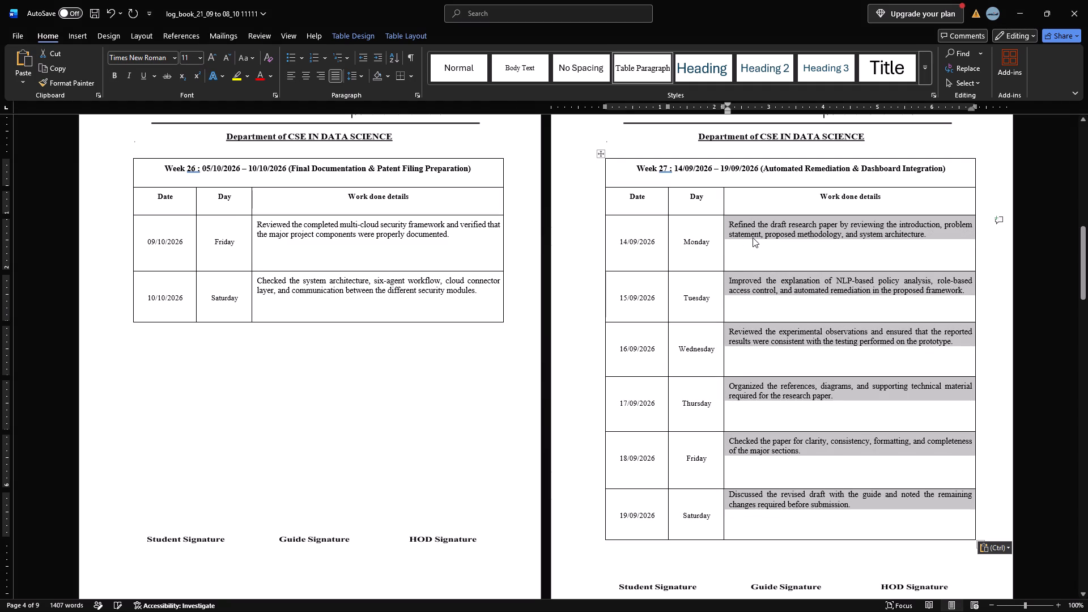
# Change the day numbers of the Monday, Tuesday and Wednesday dates in the Week 27 table to 12, 13 and 14.
pyautogui.click(626, 240)
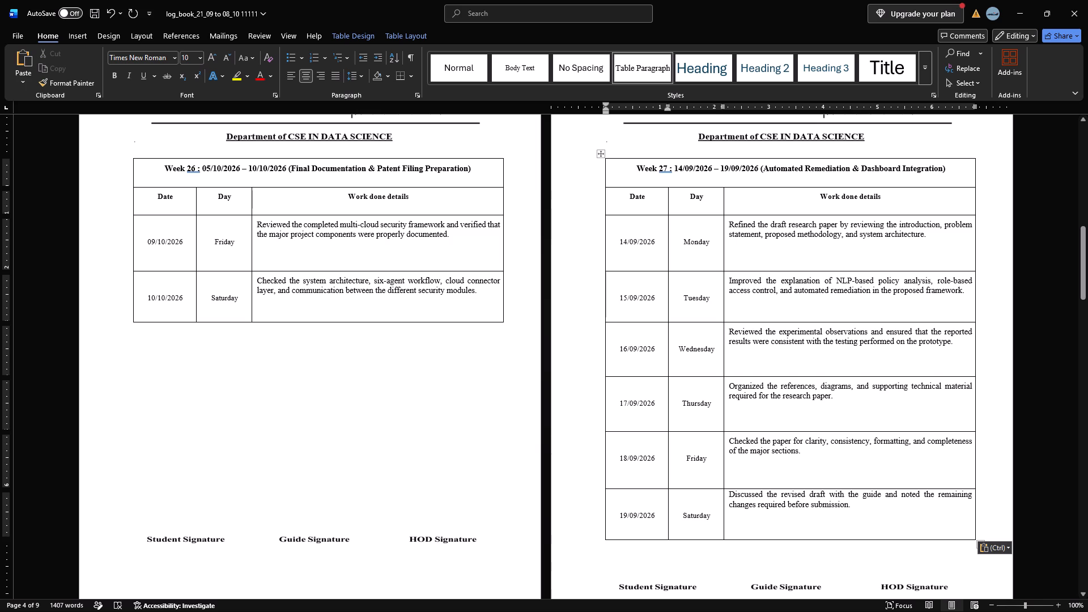
pyautogui.press('BackSpace')
pyautogui.press('2')
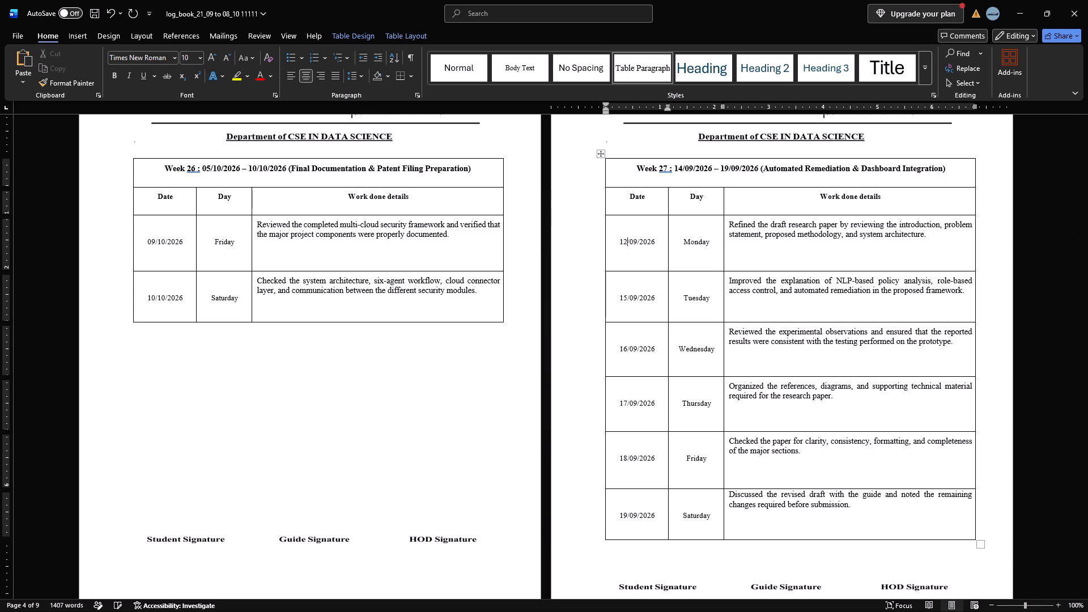
pyautogui.press('Down')
pyautogui.press('Down')
pyautogui.press('Down')
pyautogui.press('BackSpace')
pyautogui.press('3')
pyautogui.press('Down')
pyautogui.press('Down')
pyautogui.press('Down')
pyautogui.press('BackSpace')
pyautogui.press('4')
# Change the day numbers of the Thursday, Friday and Saturday dates in the Week 27 table to 15, 16 and 17.
pyautogui.press('Down')
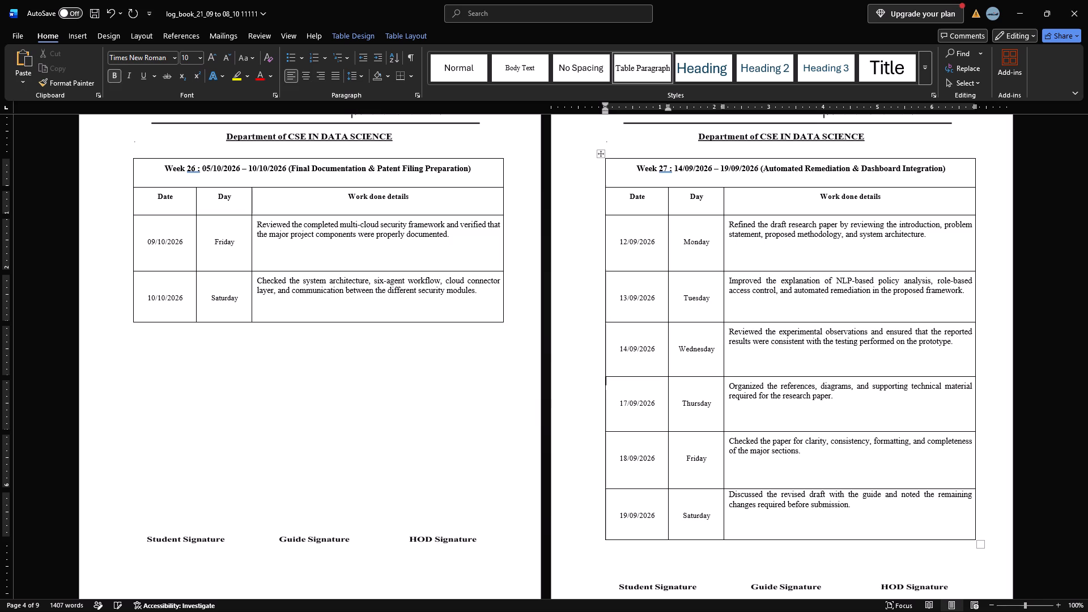
pyautogui.press('Down')
pyautogui.press('Down')
pyautogui.press('BackSpace')
pyautogui.press('5')
pyautogui.press('Down')
pyautogui.press('Down')
pyautogui.press('Down')
pyautogui.press('BackSpace')
pyautogui.press('6')
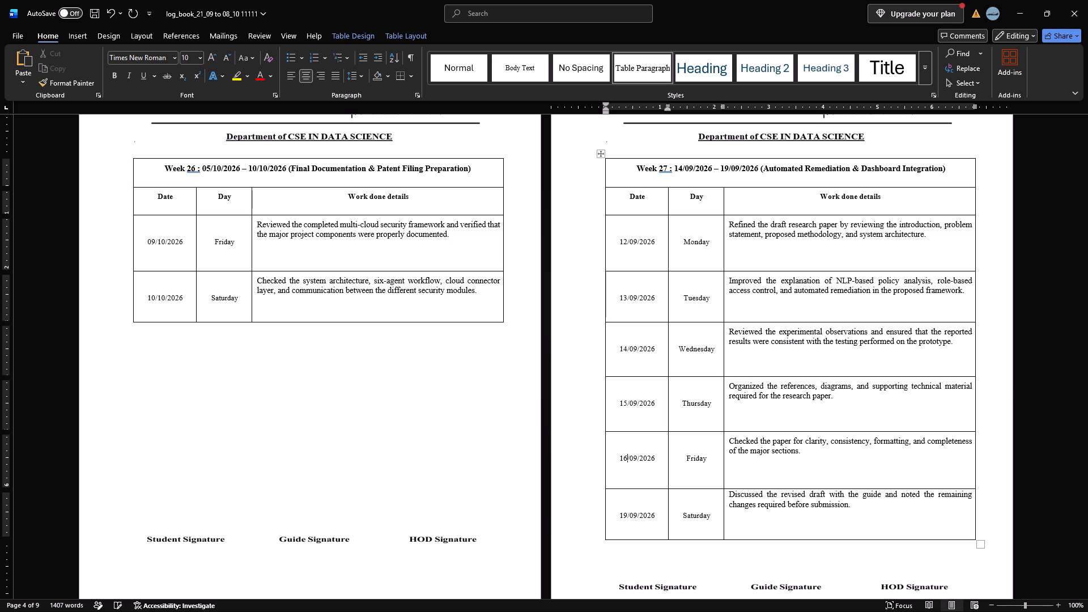
pyautogui.press('Down')
pyautogui.press('Down')
pyautogui.press('Down')
pyautogui.press('BackSpace')
pyautogui.press('7')
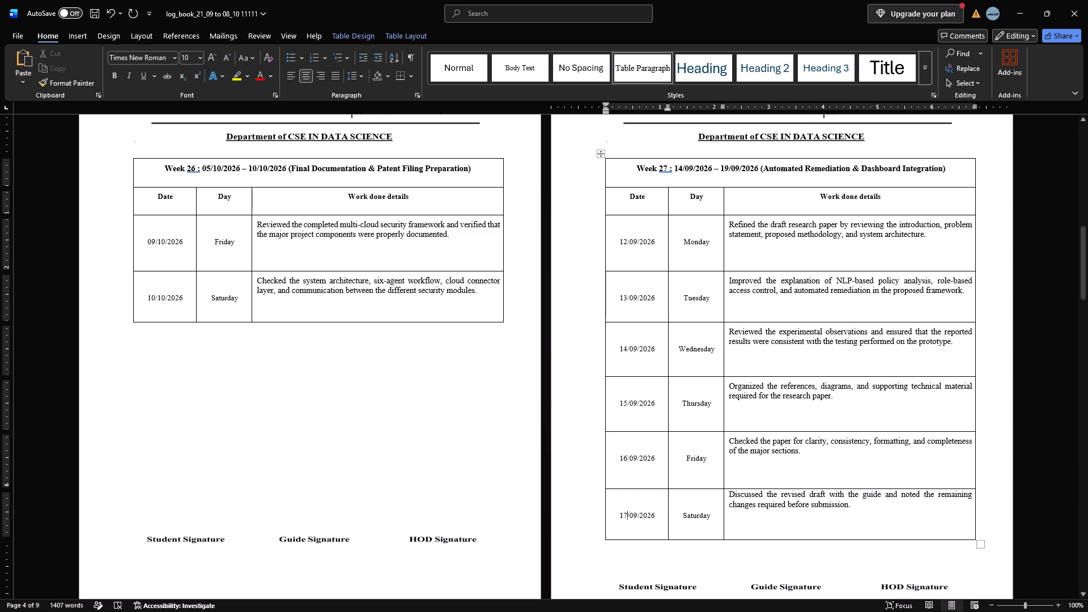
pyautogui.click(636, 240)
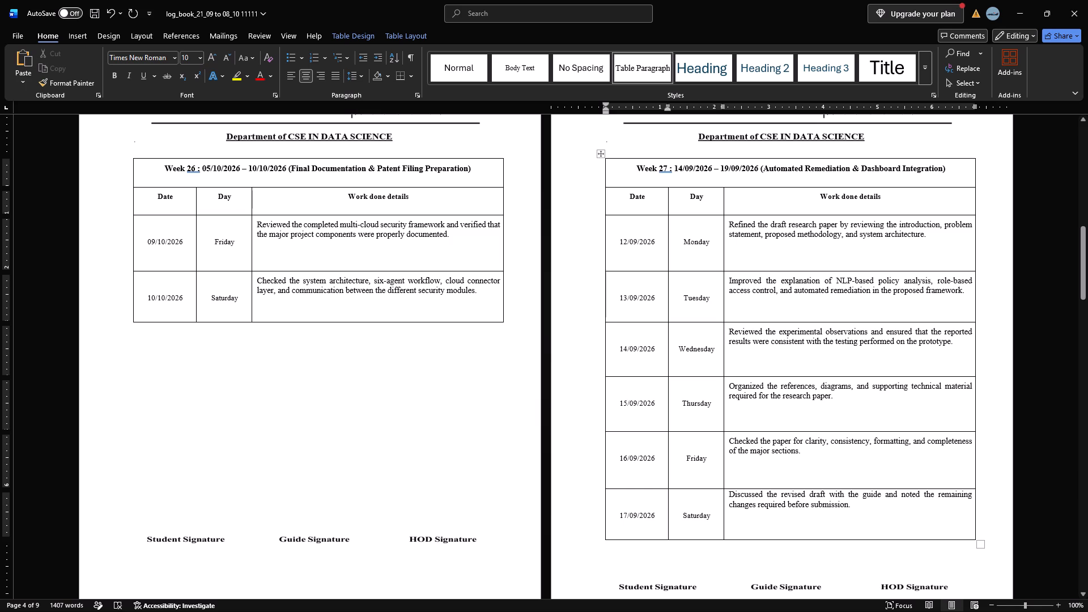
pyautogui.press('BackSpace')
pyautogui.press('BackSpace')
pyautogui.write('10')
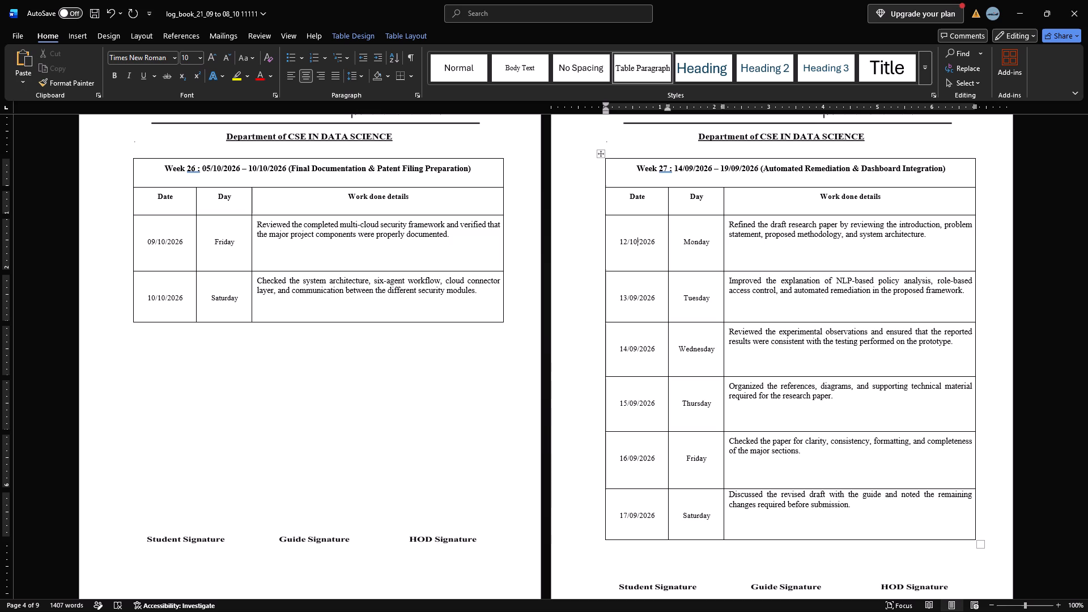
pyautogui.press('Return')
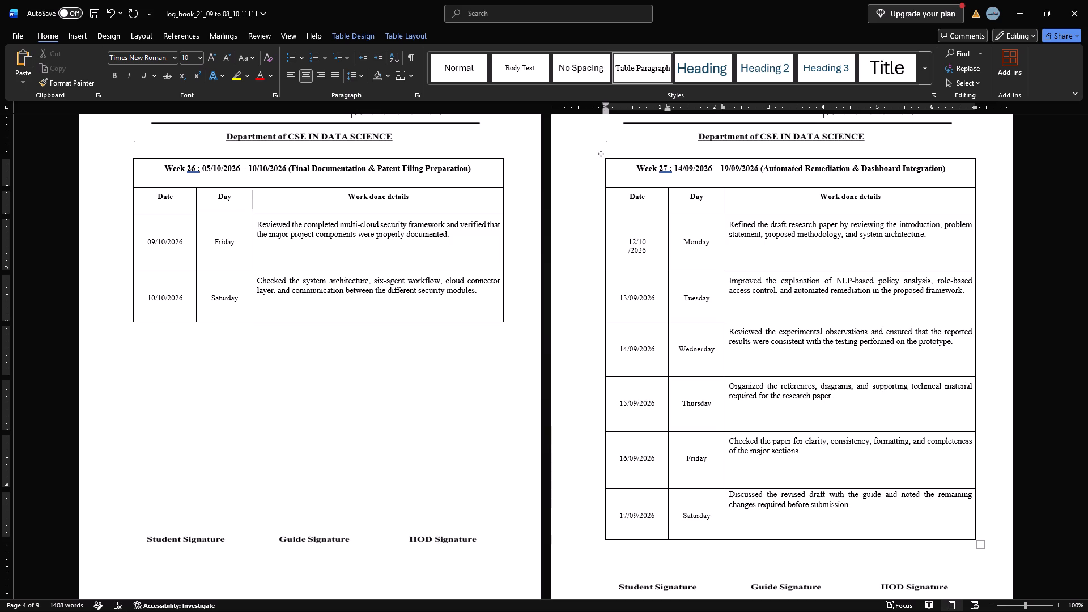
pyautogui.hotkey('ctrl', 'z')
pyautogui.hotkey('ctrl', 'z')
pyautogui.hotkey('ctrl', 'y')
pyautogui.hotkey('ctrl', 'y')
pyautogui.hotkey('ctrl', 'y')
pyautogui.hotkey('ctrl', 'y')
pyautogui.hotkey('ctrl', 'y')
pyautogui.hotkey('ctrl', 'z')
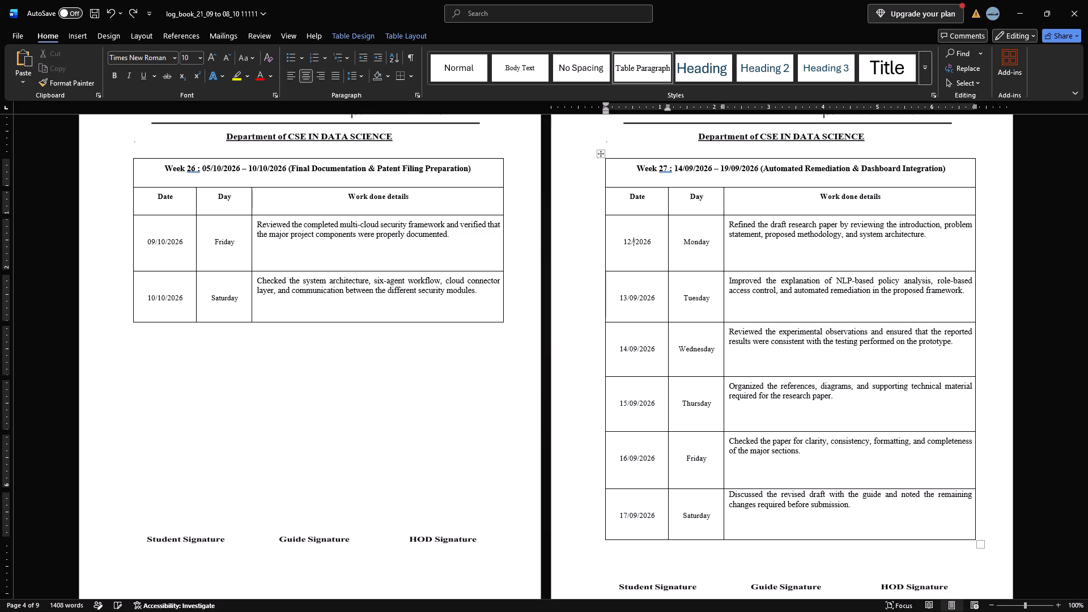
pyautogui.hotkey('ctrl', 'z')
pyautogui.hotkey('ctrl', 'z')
# Set the month to 10 in the Monday, Tuesday and Wednesday dates of the Week 27 table.
pyautogui.press('BackSpace')
pyautogui.press('BackSpace')
pyautogui.write('10')
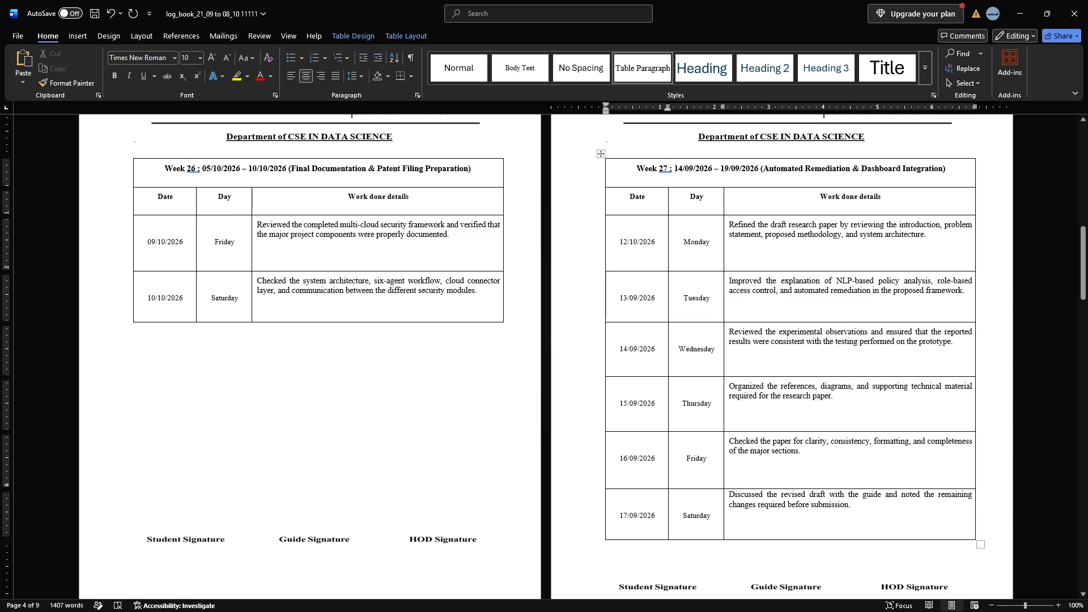
pyautogui.press('Down')
pyautogui.press('Down')
pyautogui.press('Down')
pyautogui.press('BackSpace')
pyautogui.press('BackSpace')
pyautogui.write('10')
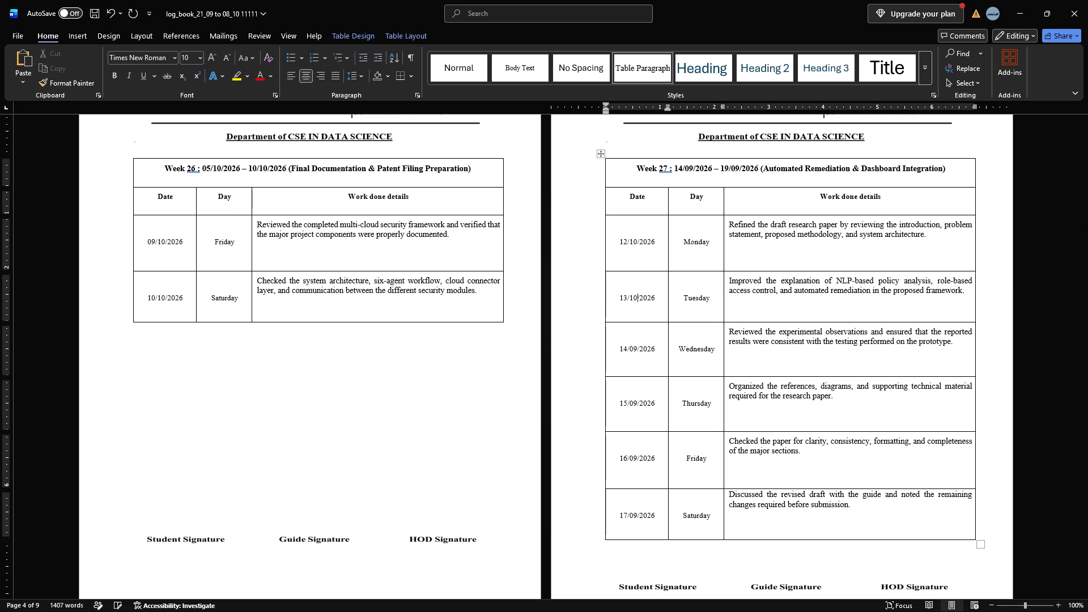
pyautogui.press('Down')
pyautogui.press('Down')
pyautogui.press('Down')
pyautogui.press('BackSpace')
pyautogui.press('BackSpace')
pyautogui.write('10')
# Set the month to 10 in the Thursday, Friday and Saturday dates of the Week 27 table.
pyautogui.press('Down')
pyautogui.press('Down')
pyautogui.press('Down')
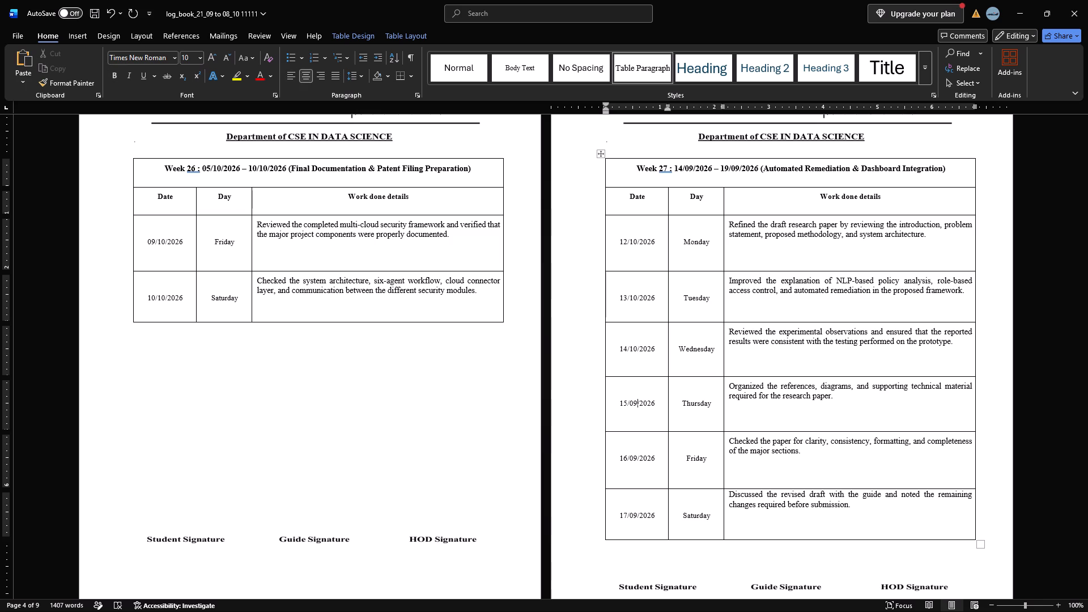
pyautogui.press('BackSpace')
pyautogui.press('BackSpace')
pyautogui.write('10')
pyautogui.press('Down')
pyautogui.press('Down')
pyautogui.press('Down')
pyautogui.press('BackSpace')
pyautogui.press('BackSpace')
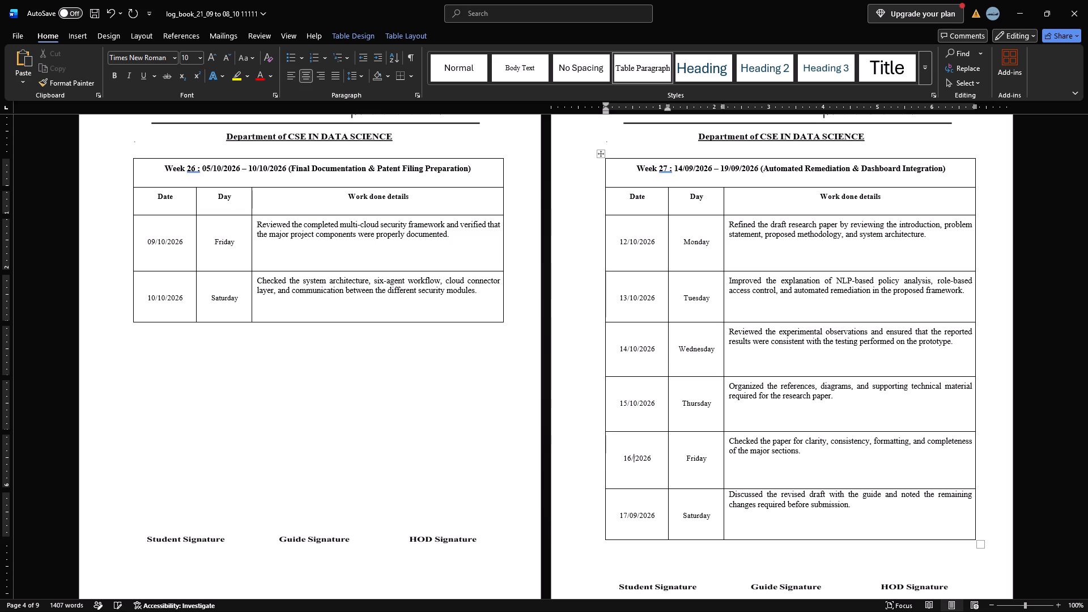
pyautogui.write('10')
pyautogui.press('Down')
pyautogui.press('Down')
pyautogui.press('Down')
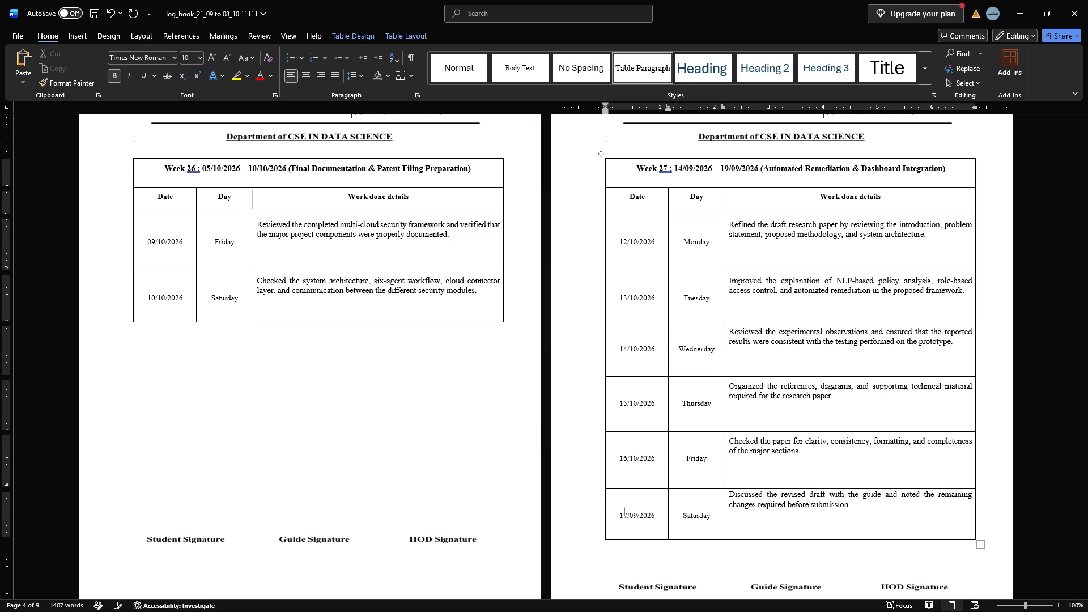
pyautogui.press('BackSpace')
pyautogui.press('BackSpace')
pyautogui.write('10')
pyautogui.click(1078, 602)
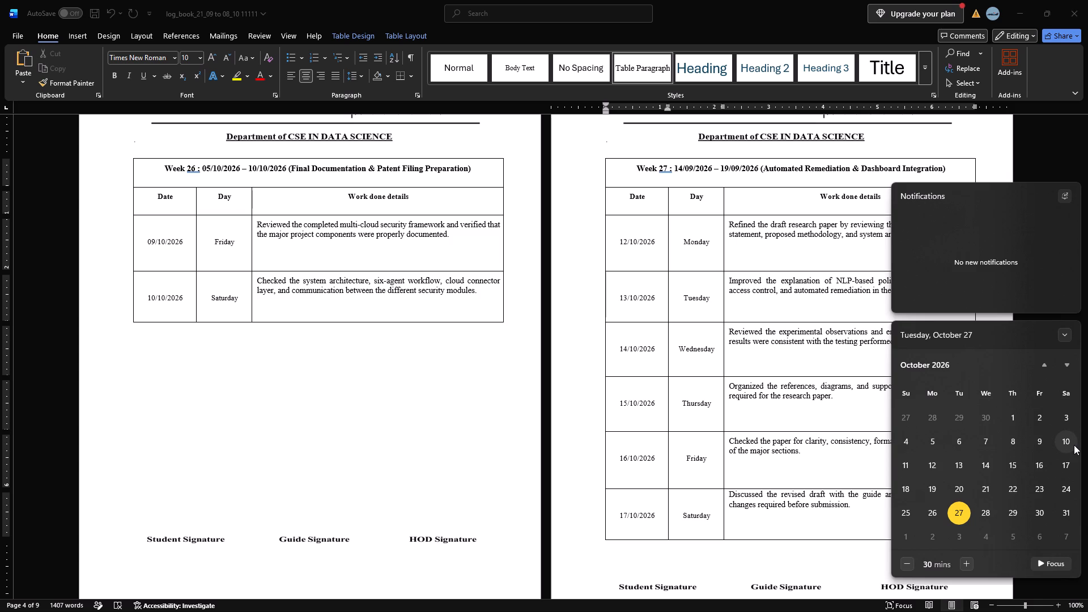
pyautogui.click(1057, 163)
pyautogui.hotkey('alt', 'Tab')
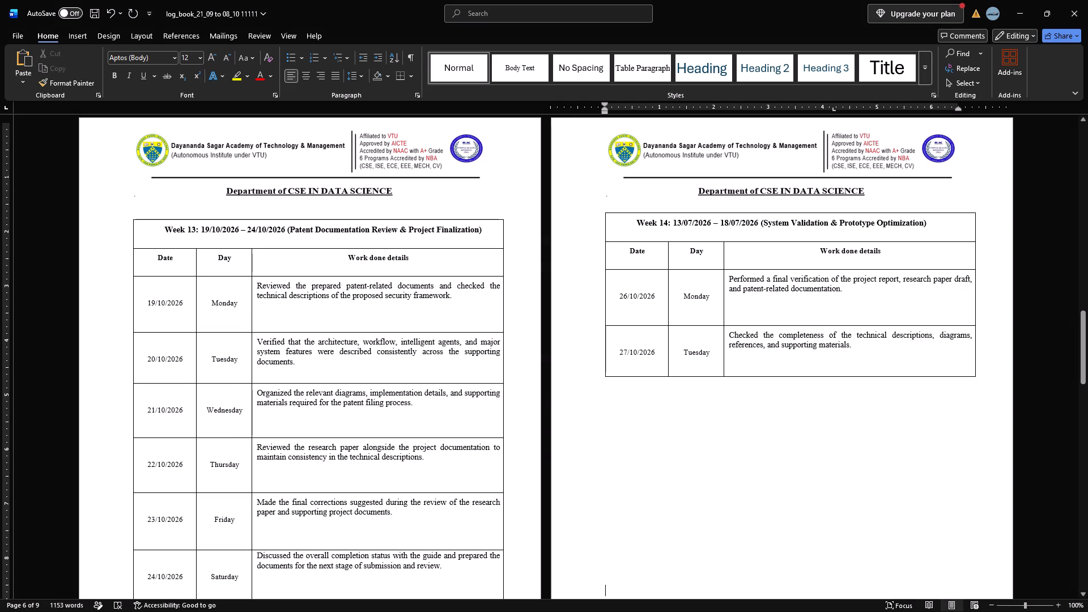
pyautogui.moveTo(930, 223); pyautogui.dragTo(671, 224)
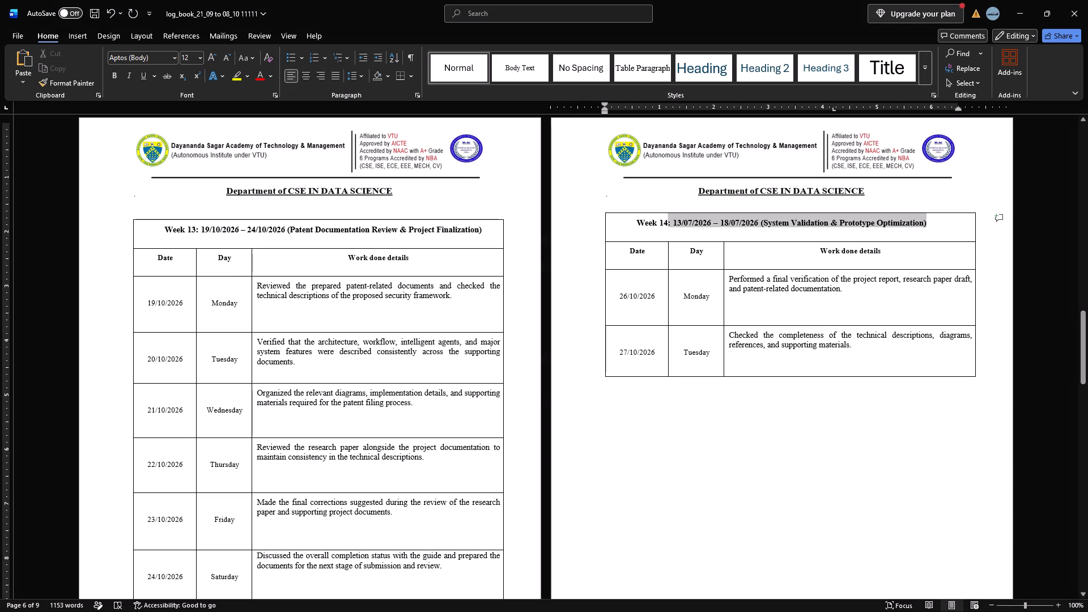
pyautogui.moveTo(671, 224); pyautogui.dragTo(675, 224)
pyautogui.hotkey('ctrl', 'v')
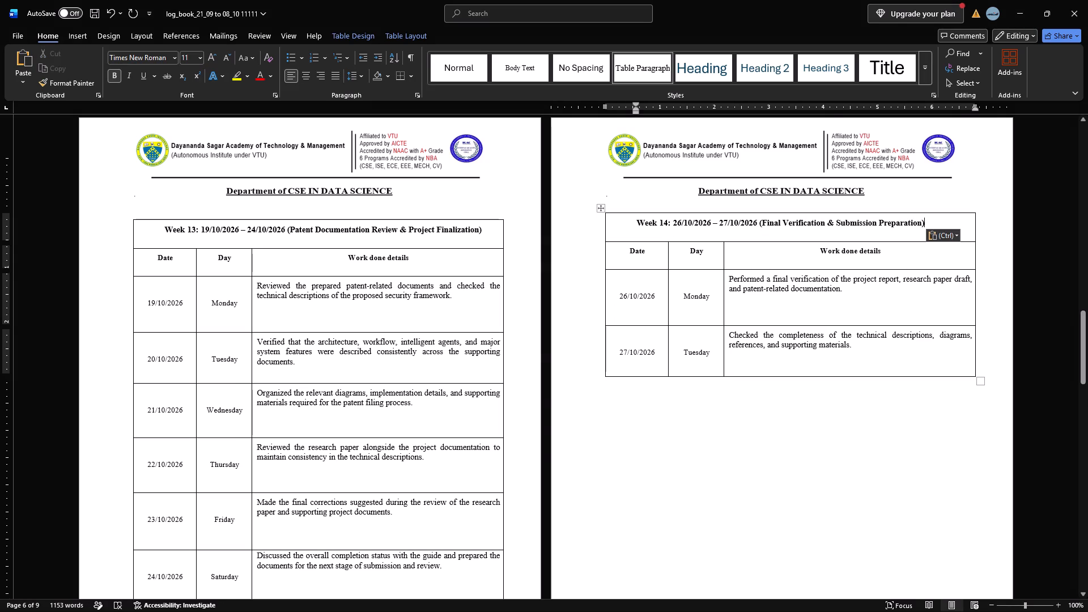
pyautogui.click(868, 415)
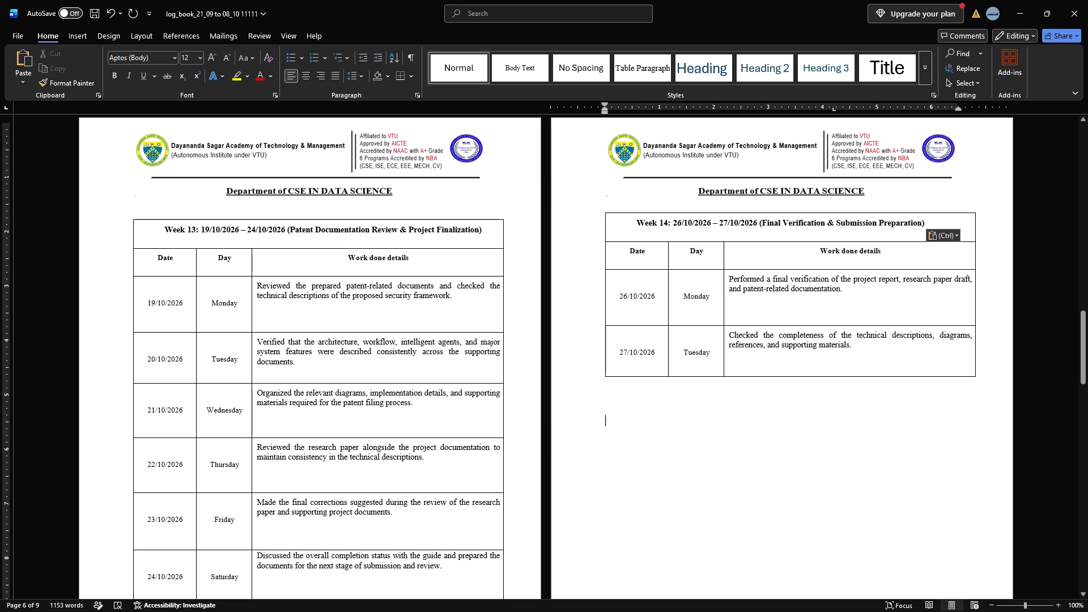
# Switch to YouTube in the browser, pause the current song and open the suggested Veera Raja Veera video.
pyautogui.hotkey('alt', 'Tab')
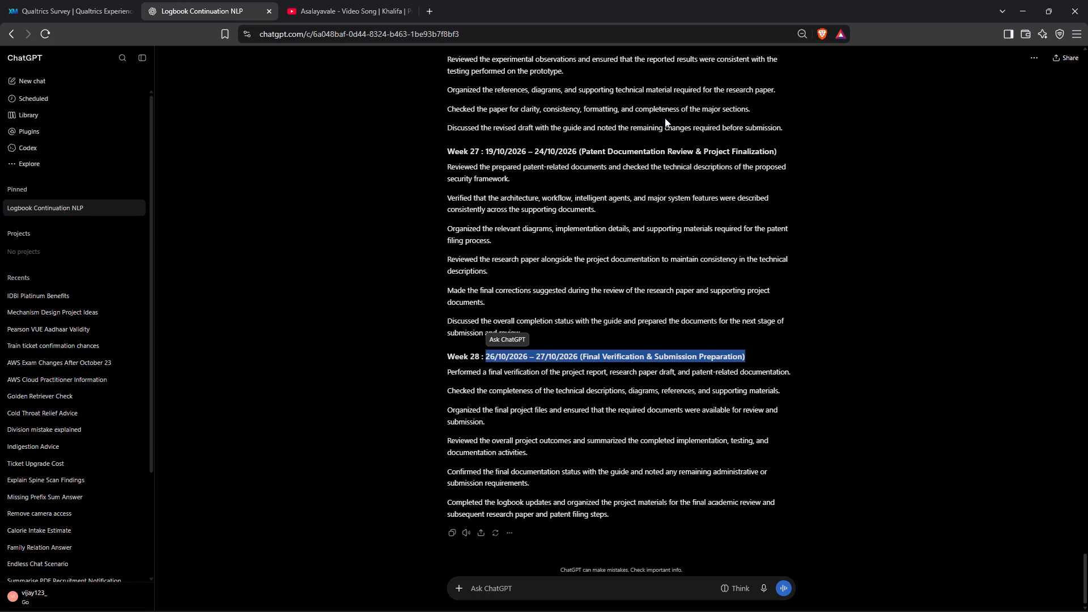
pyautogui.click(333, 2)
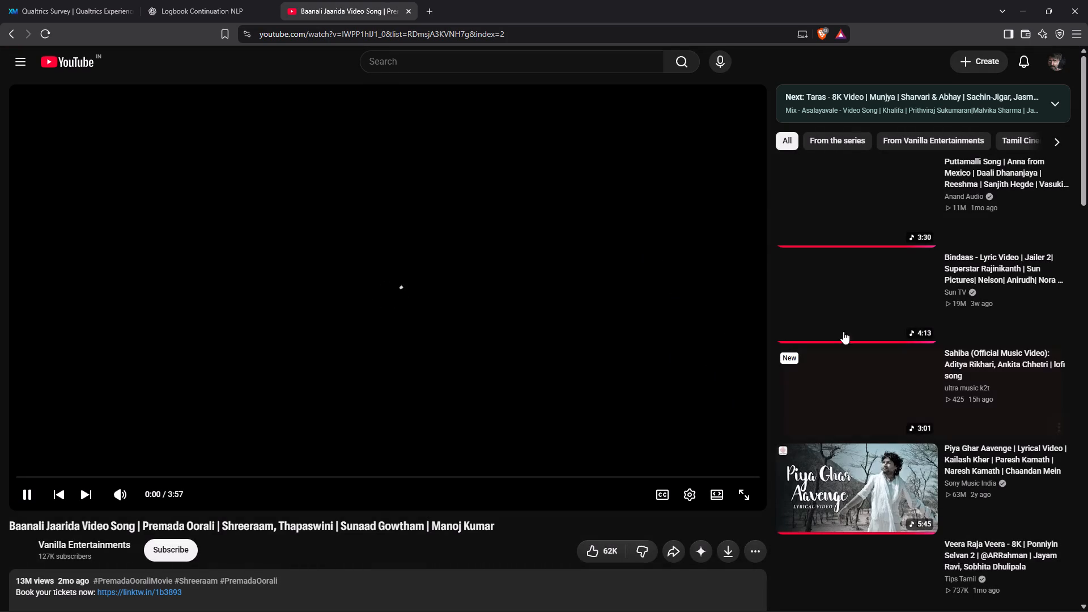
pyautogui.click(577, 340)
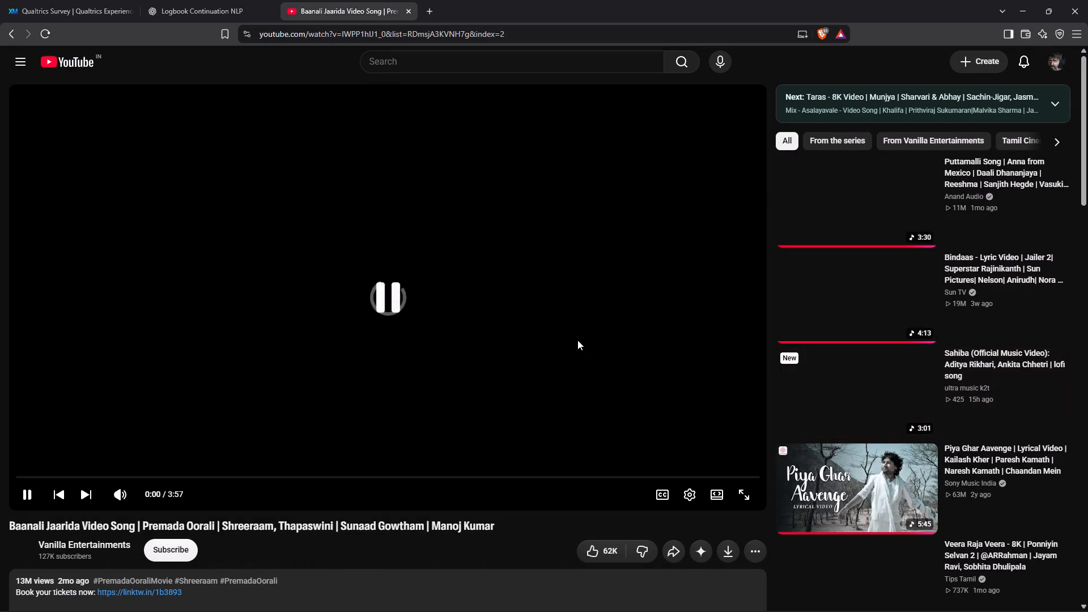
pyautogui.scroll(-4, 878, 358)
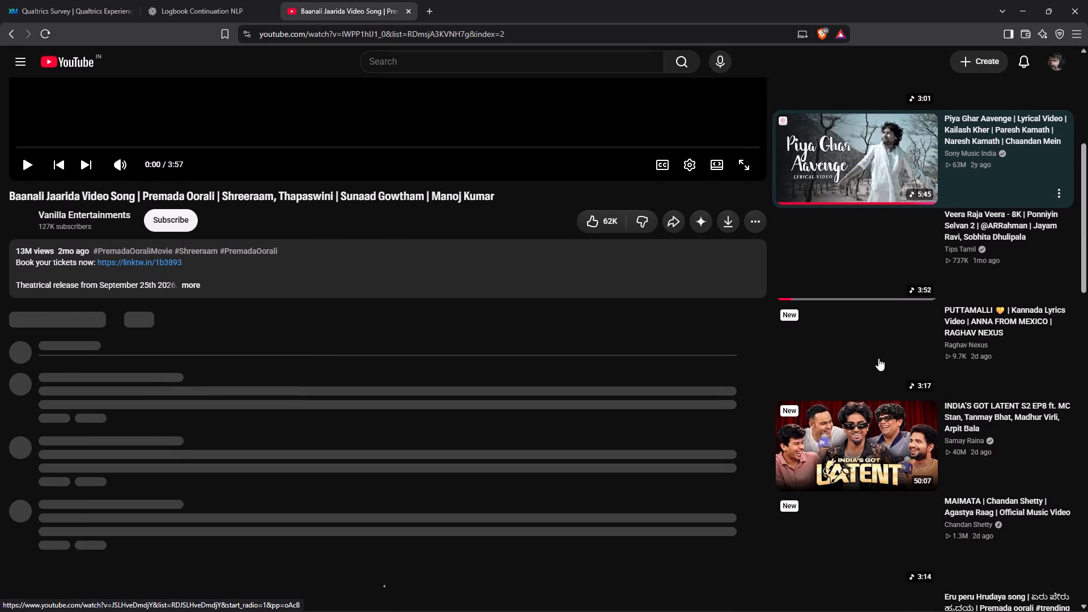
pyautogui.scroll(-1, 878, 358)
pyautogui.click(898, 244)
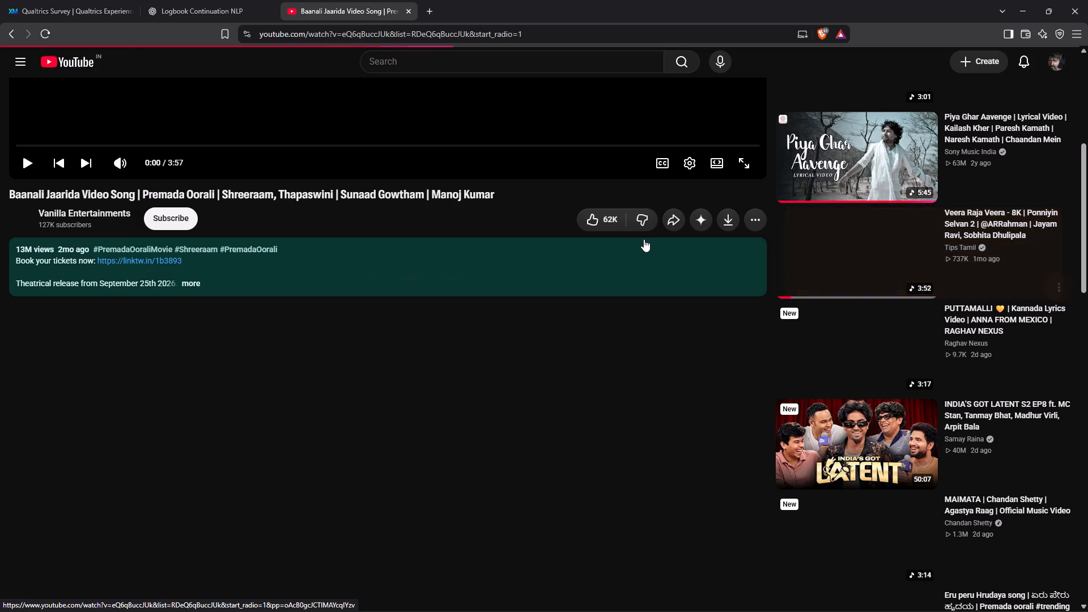
# Back in Word, change the week number in the 19/10/2026 – 24/10/2026 table heading to 28.
pyautogui.hotkey('alt', 'Tab')
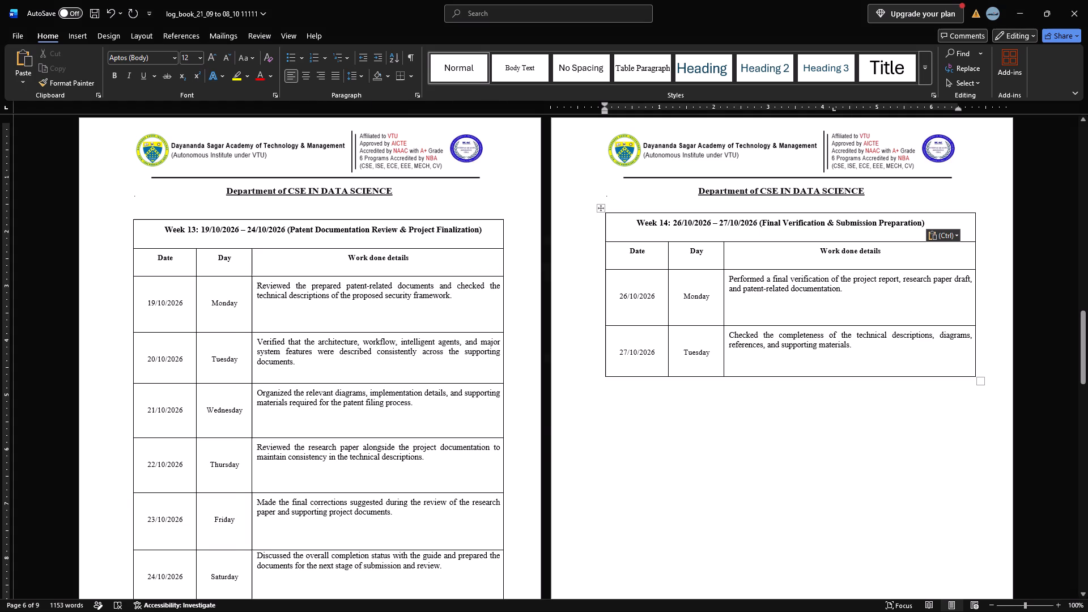
pyautogui.scroll(6, 675, 372)
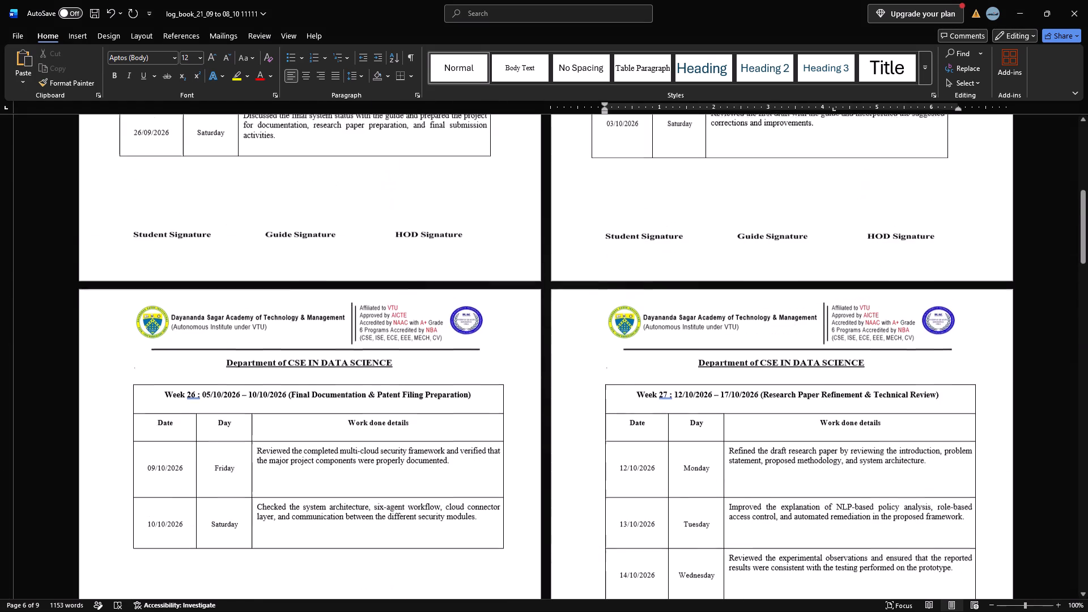
pyautogui.scroll(-2, 675, 372)
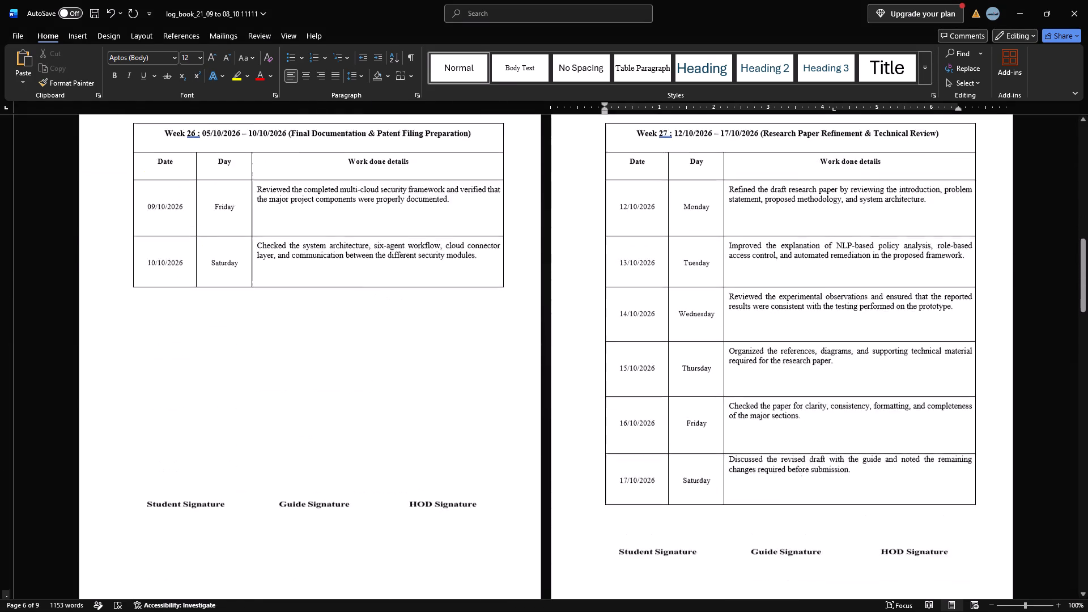
pyautogui.scroll(-1, 675, 372)
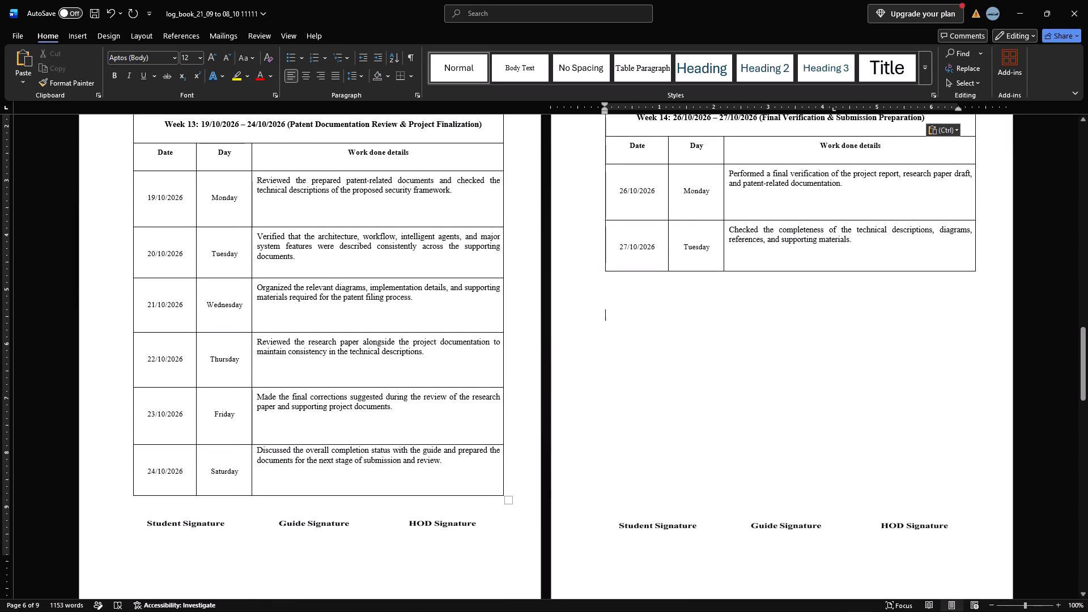
pyautogui.click(195, 123)
pyautogui.press('BackSpace')
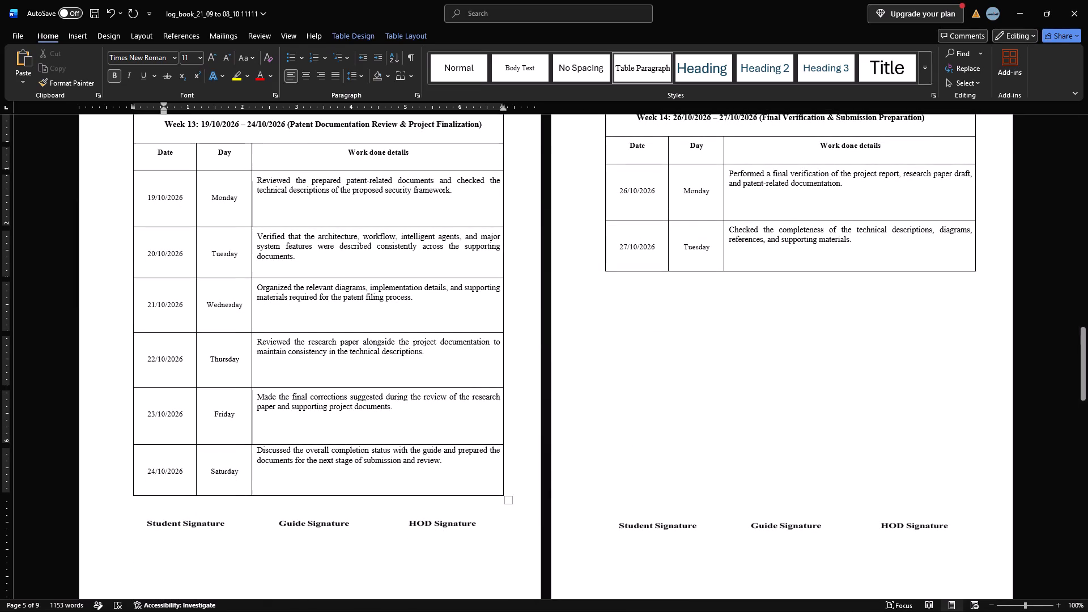
pyautogui.press('BackSpace')
pyautogui.write('28')
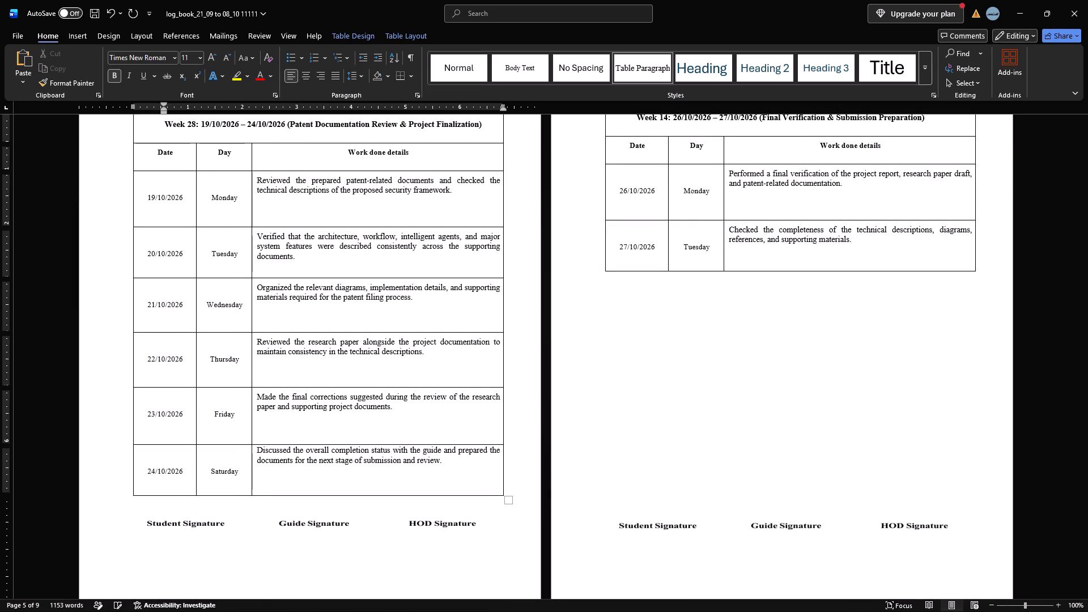
# Change the week number in the 26/10/2026 – 27/10/2026 table heading to 29.
pyautogui.scroll(5, 667, 141)
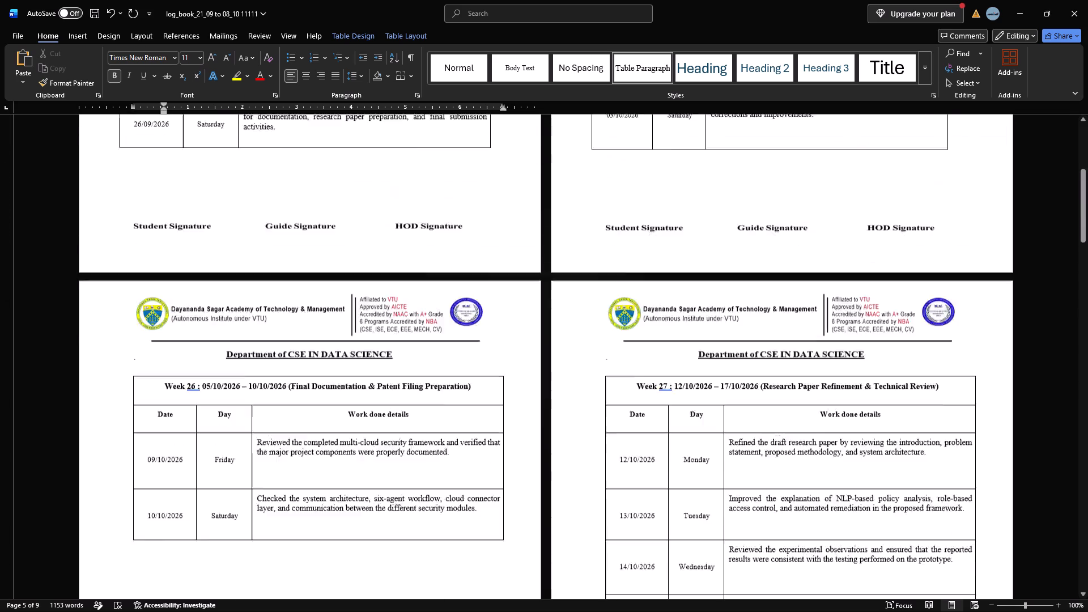
pyautogui.scroll(-1, 667, 141)
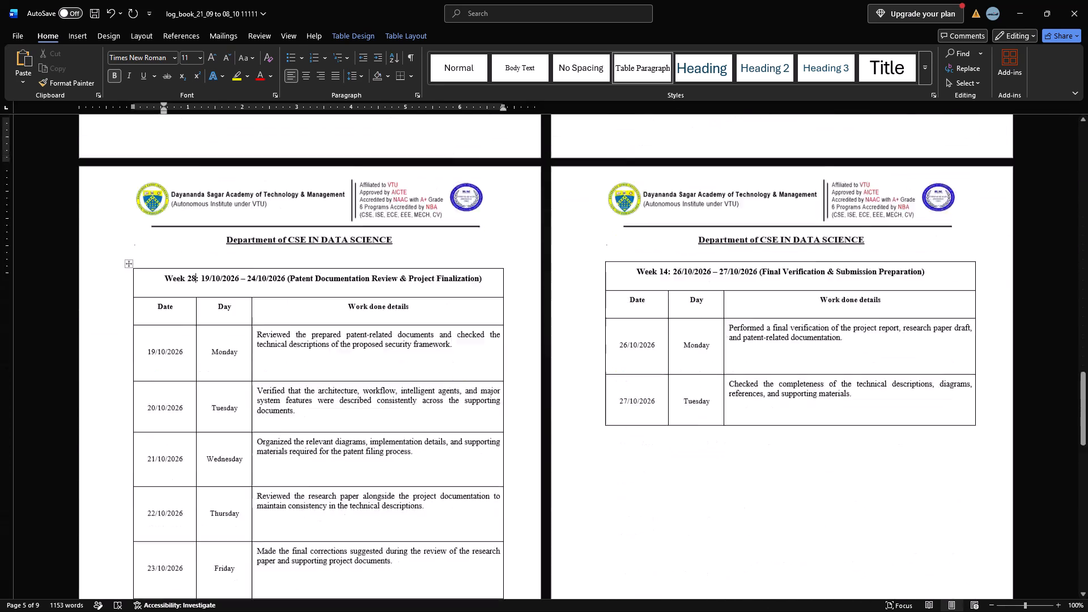
pyautogui.scroll(-1, 667, 141)
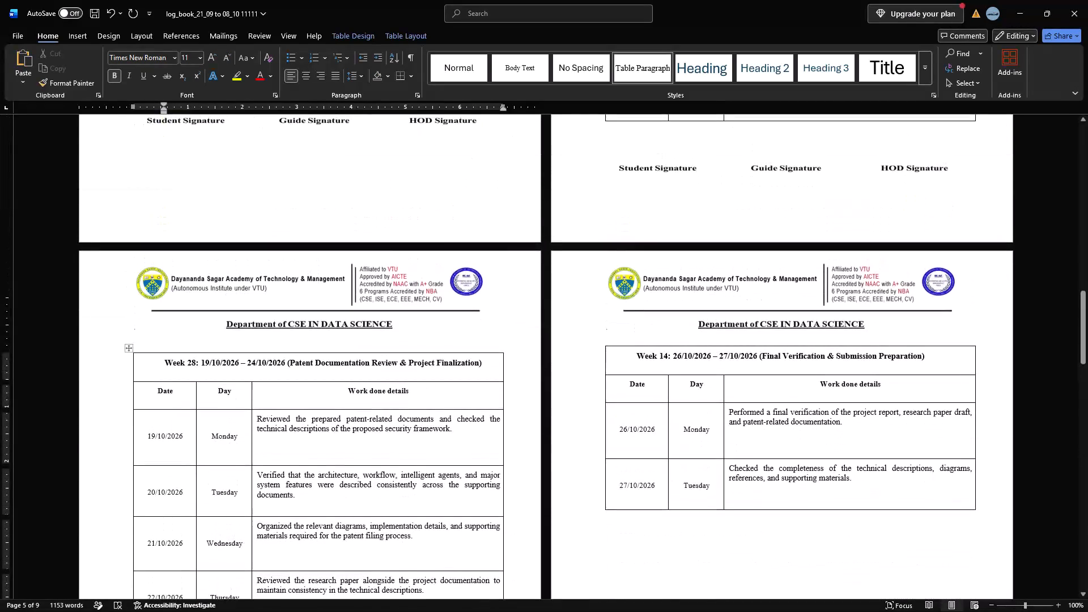
pyautogui.click(667, 354)
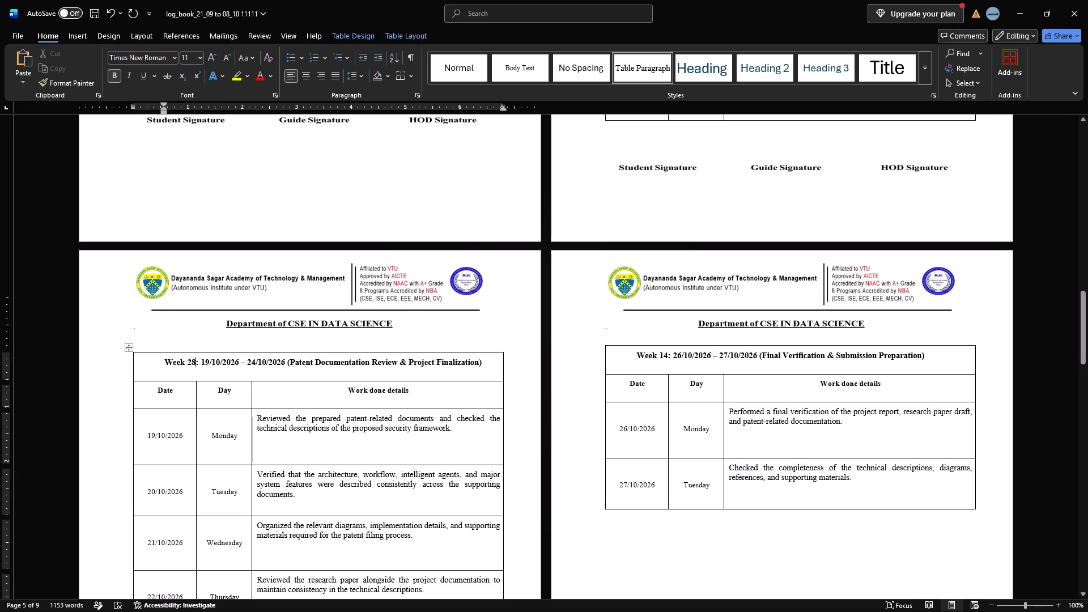
pyautogui.press('BackSpace')
pyautogui.press('BackSpace')
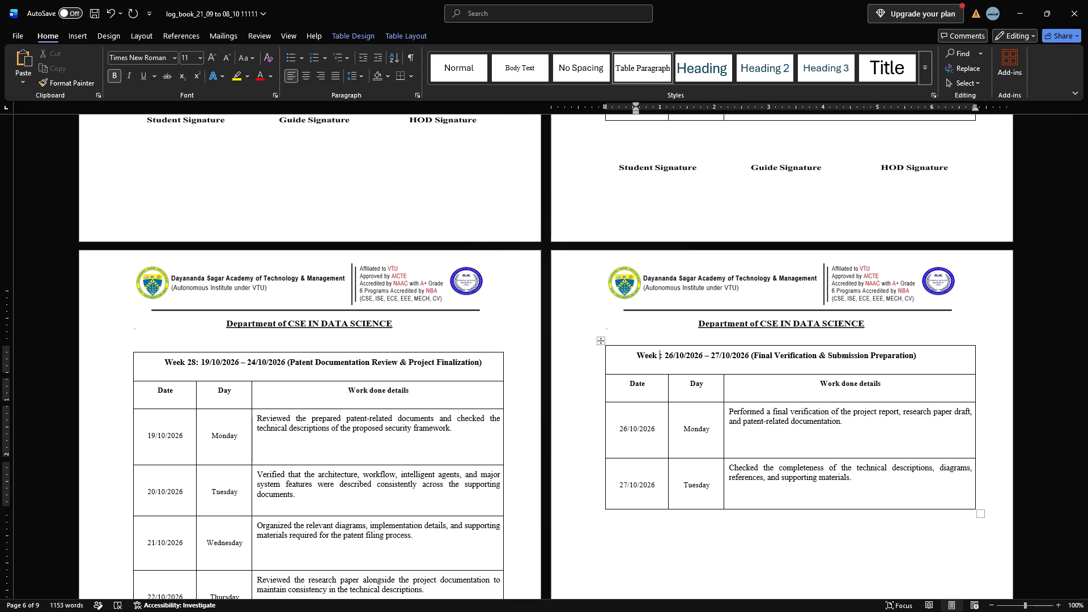
pyautogui.write('29')
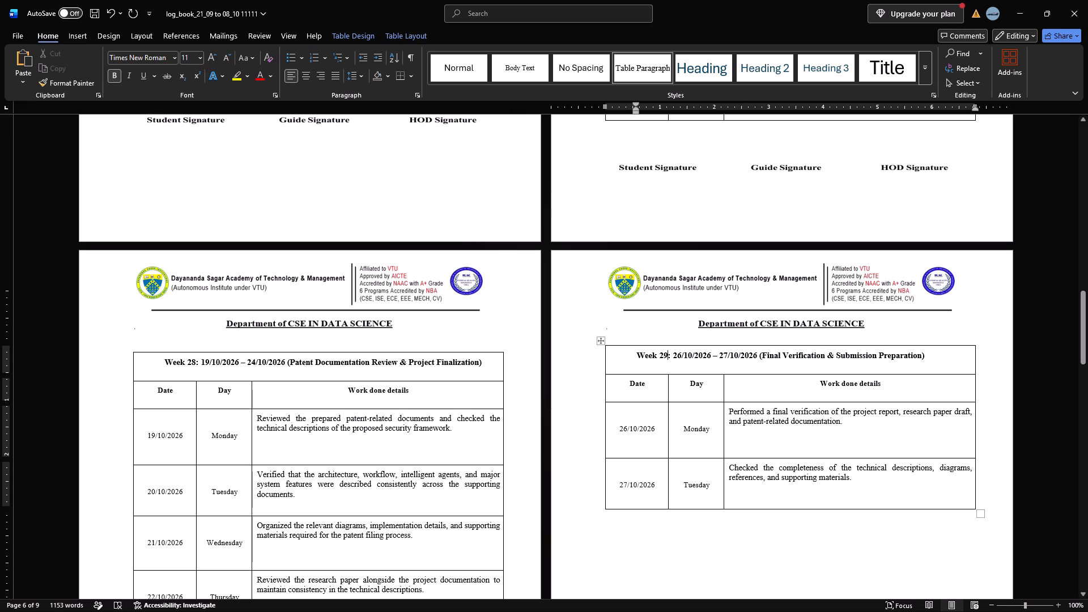
# Review the log book's weekly tables from Week 24 onward, checking headings, dates, work details and signature lines.
pyautogui.scroll(4, 781, 471)
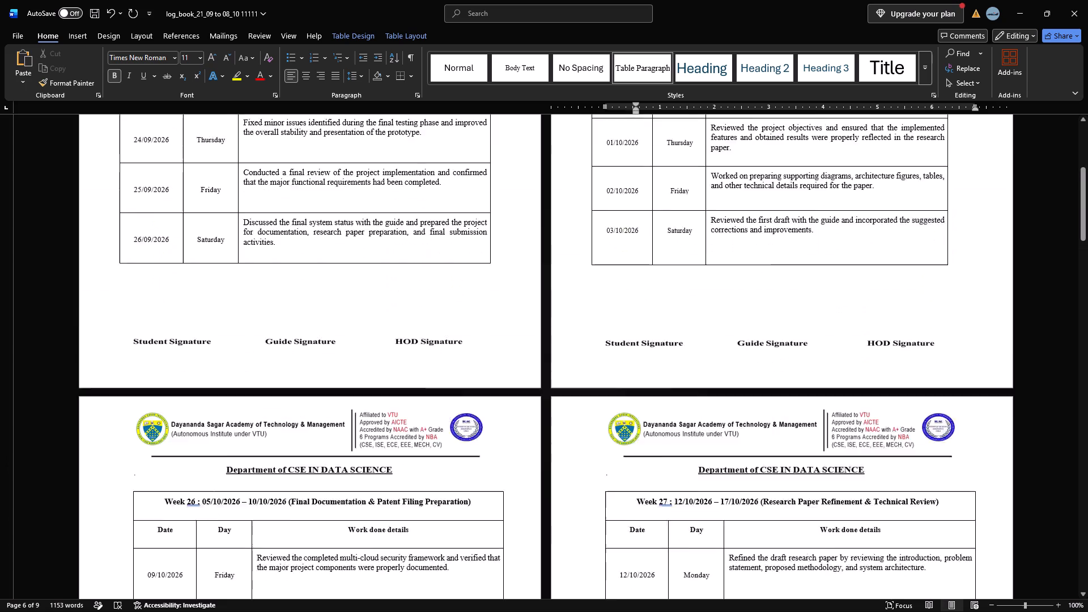
pyautogui.scroll(1, 781, 471)
pyautogui.hscroll(1, 781, 471)
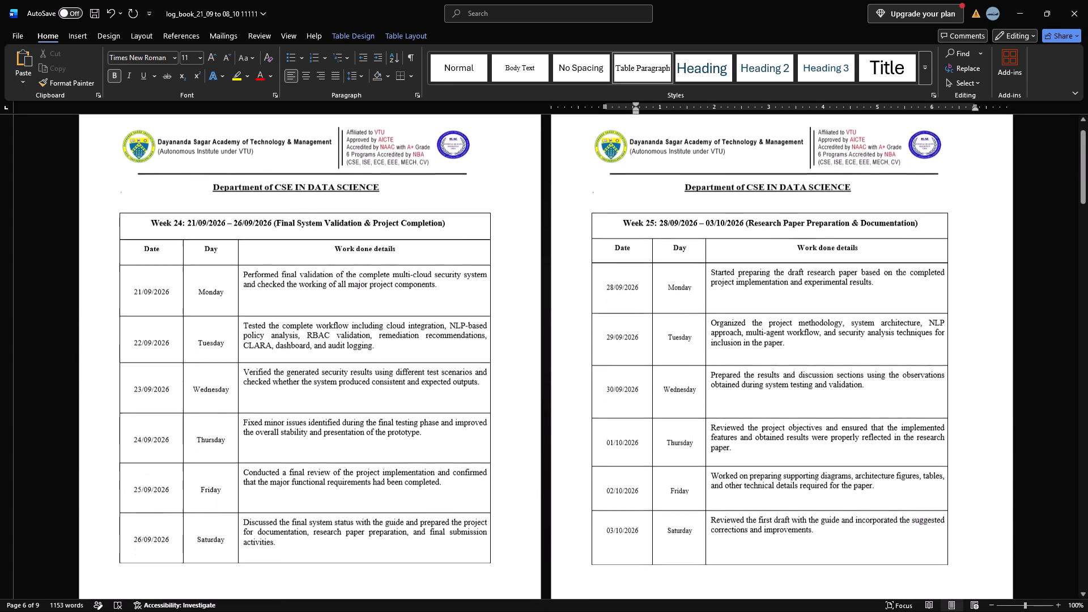
pyautogui.hscroll(1, 781, 471)
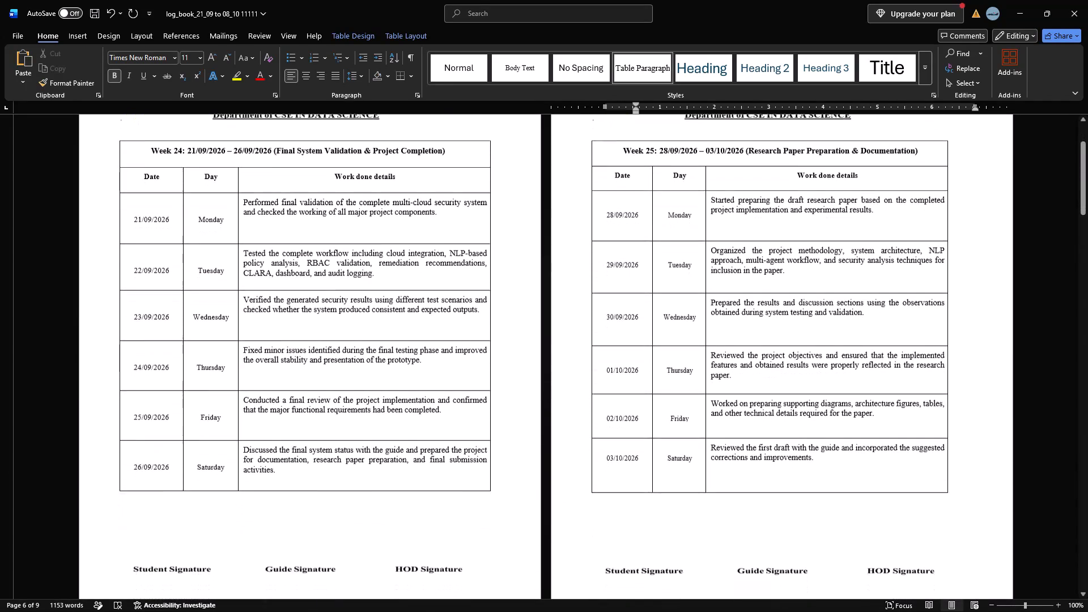
pyautogui.hscroll(1, 781, 471)
pyautogui.scroll(-3, 781, 471)
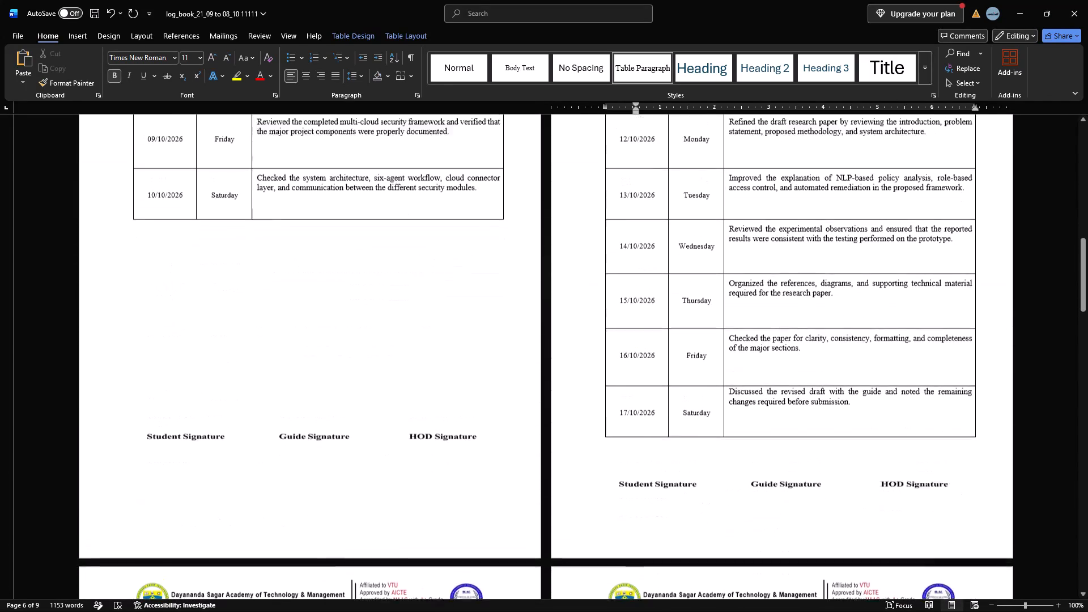
pyautogui.scroll(-1, 781, 471)
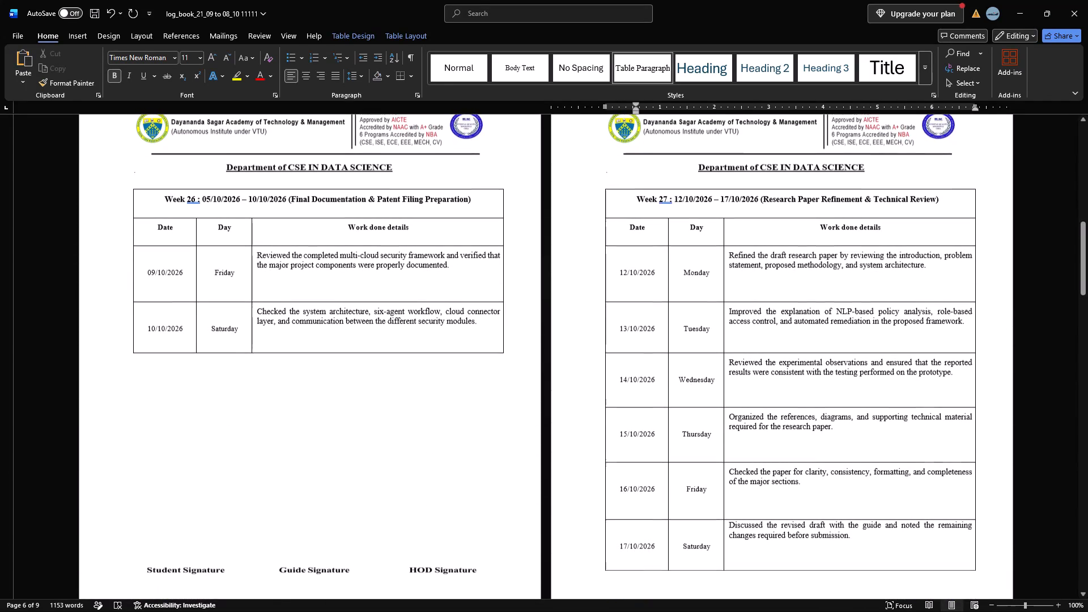
pyautogui.scroll(-4, 781, 471)
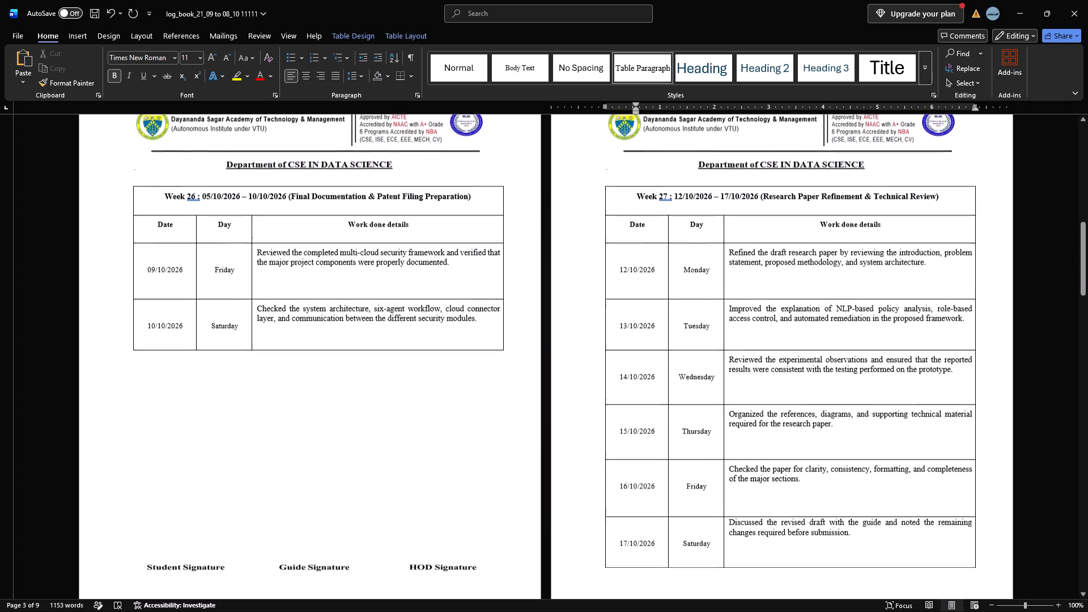
pyautogui.scroll(-1, 781, 471)
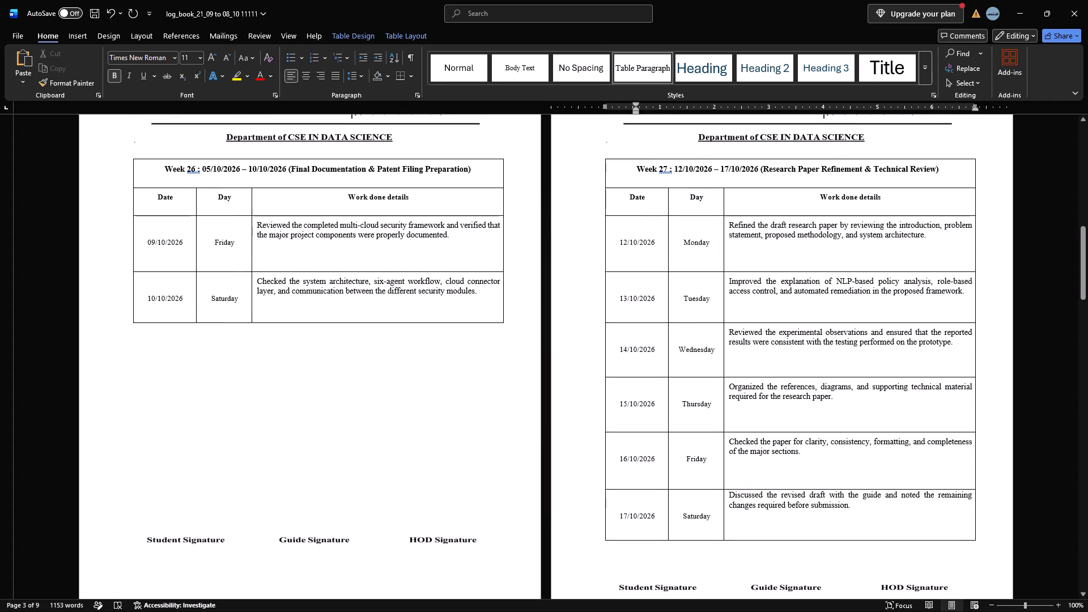
pyautogui.click(441, 444)
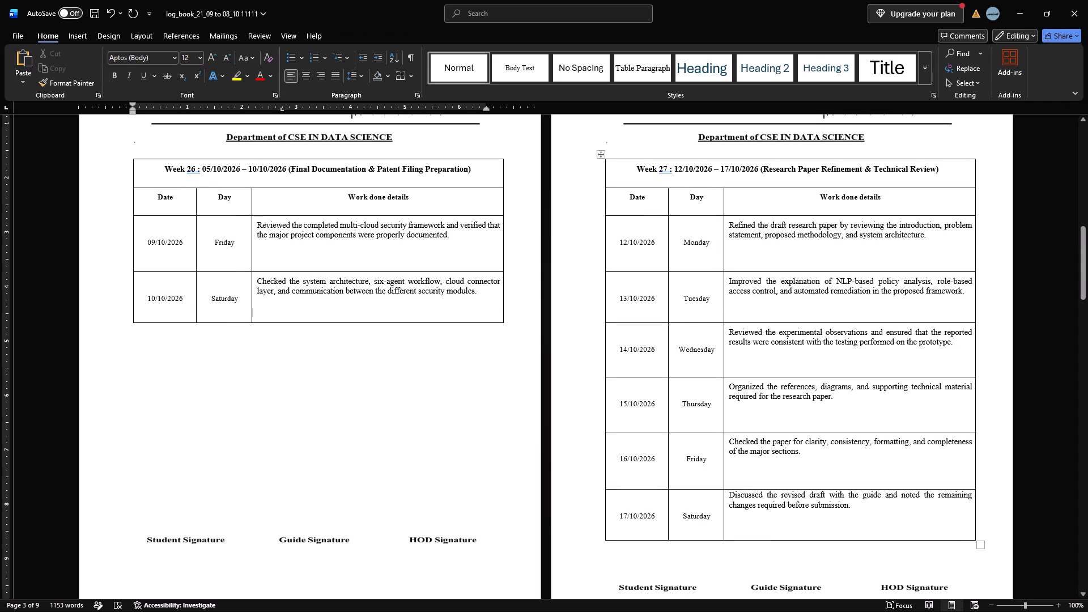
pyautogui.scroll(-5, 884, 512)
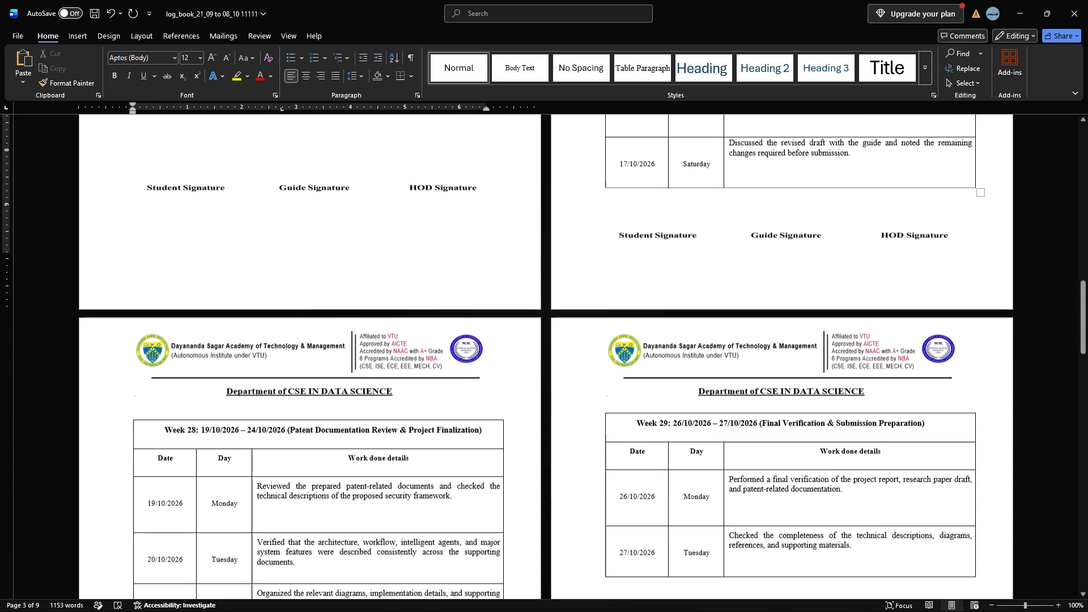
# Print only pages 3,4,5,6 of the log book with Microsoft Print to PDF.
pyautogui.scroll(-3, 884, 512)
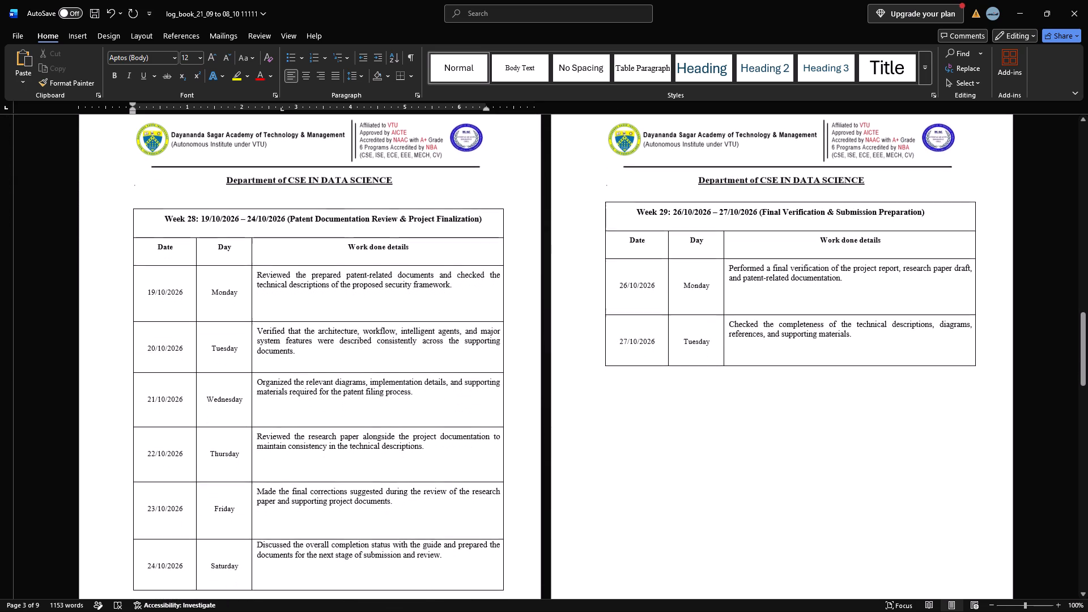
pyautogui.hotkey('ctrl', 'p')
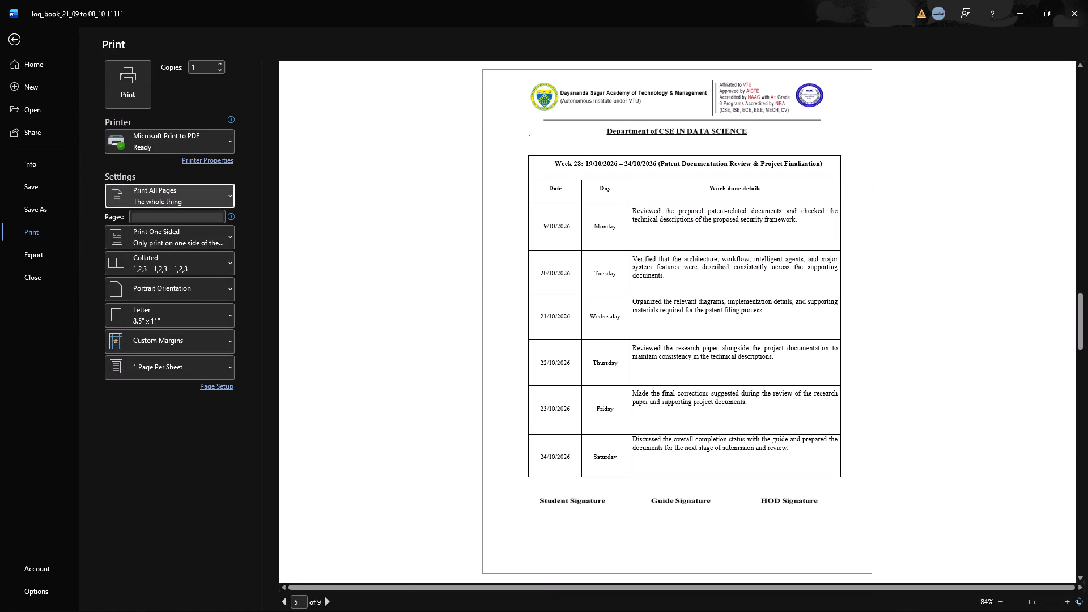
pyautogui.click(161, 215)
pyautogui.press('3')
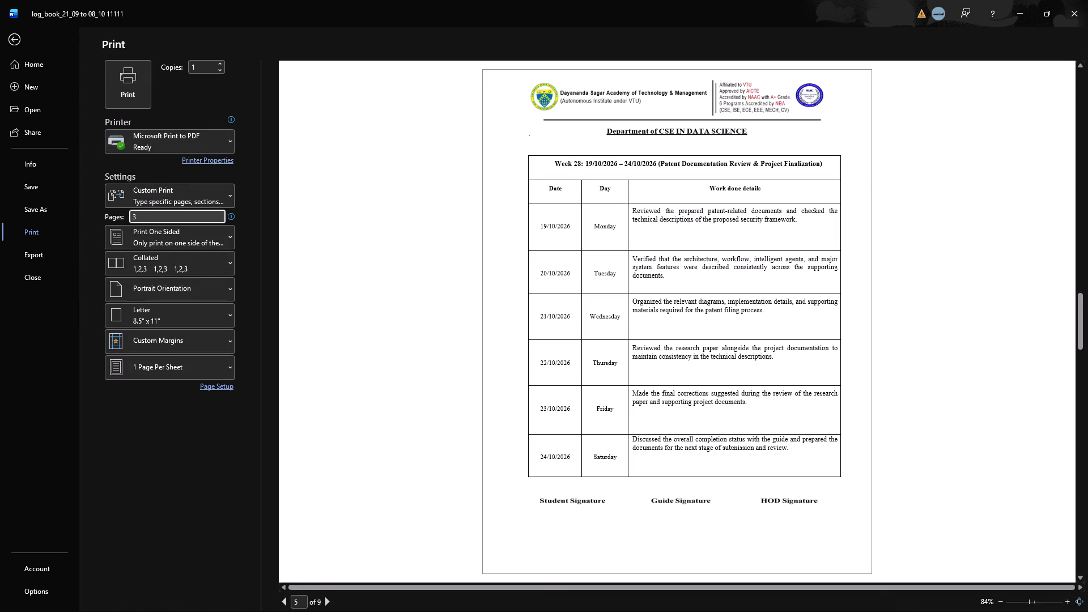
pyautogui.press(',')
pyautogui.press('4')
pyautogui.write(',5,6')
pyautogui.click(137, 103)
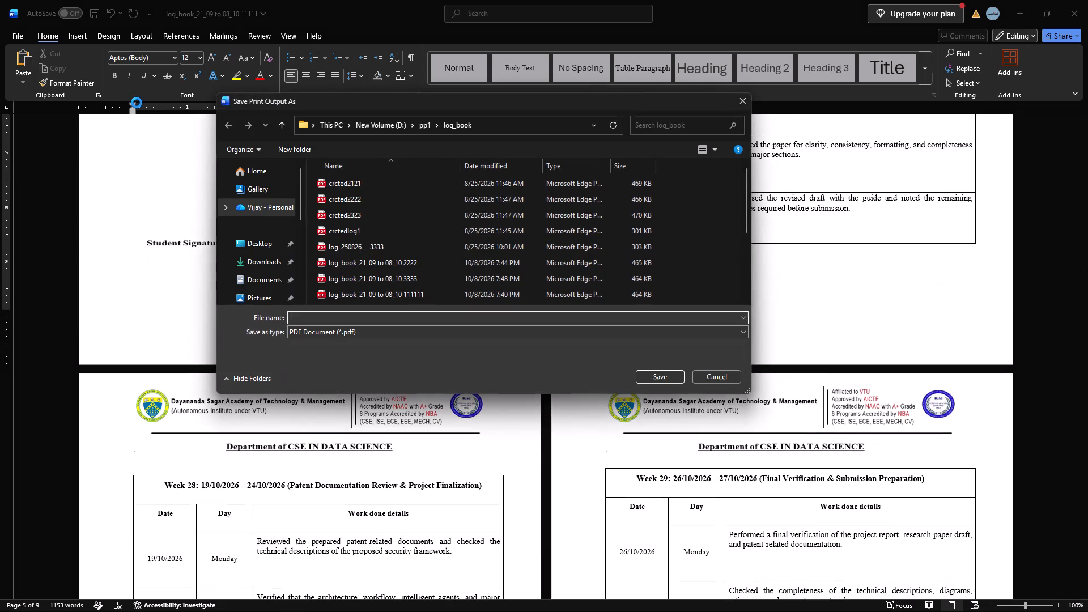
# Save the PDF output in the log_book folder as "log_book_09_10_09 to 27_10 111111.pdf", adapting the existing 21_09 to 08_10 file name.
pyautogui.click(376, 316)
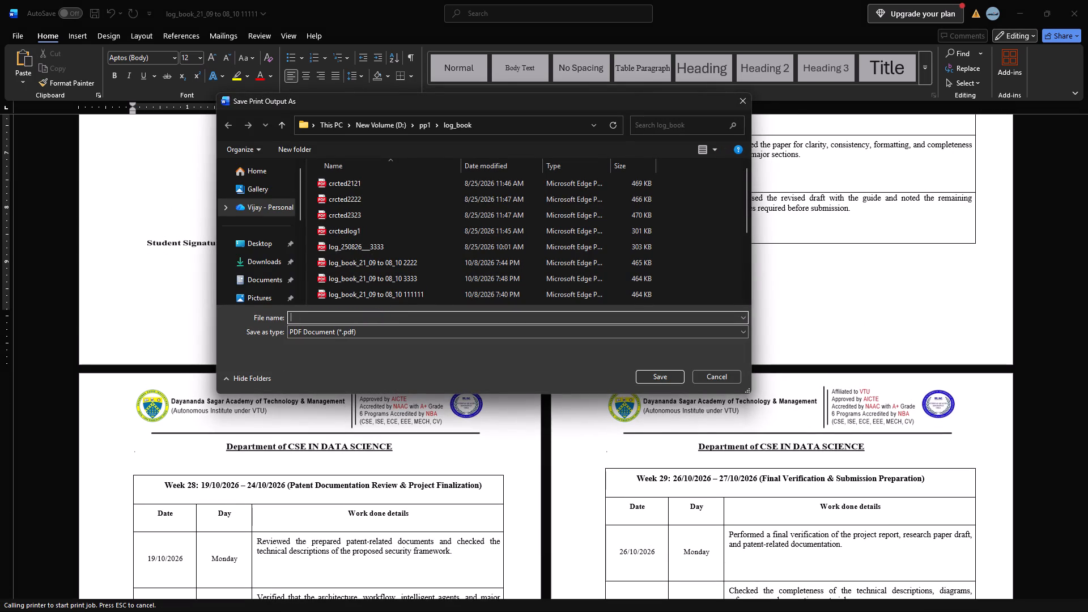
pyautogui.write('log')
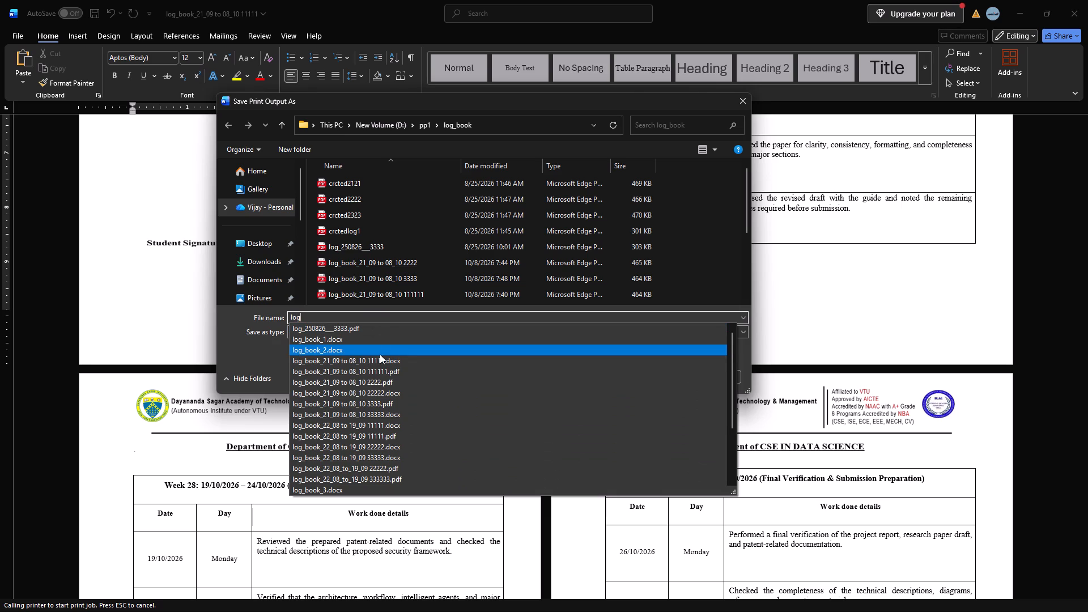
pyautogui.click(378, 368)
pyautogui.click(378, 368)
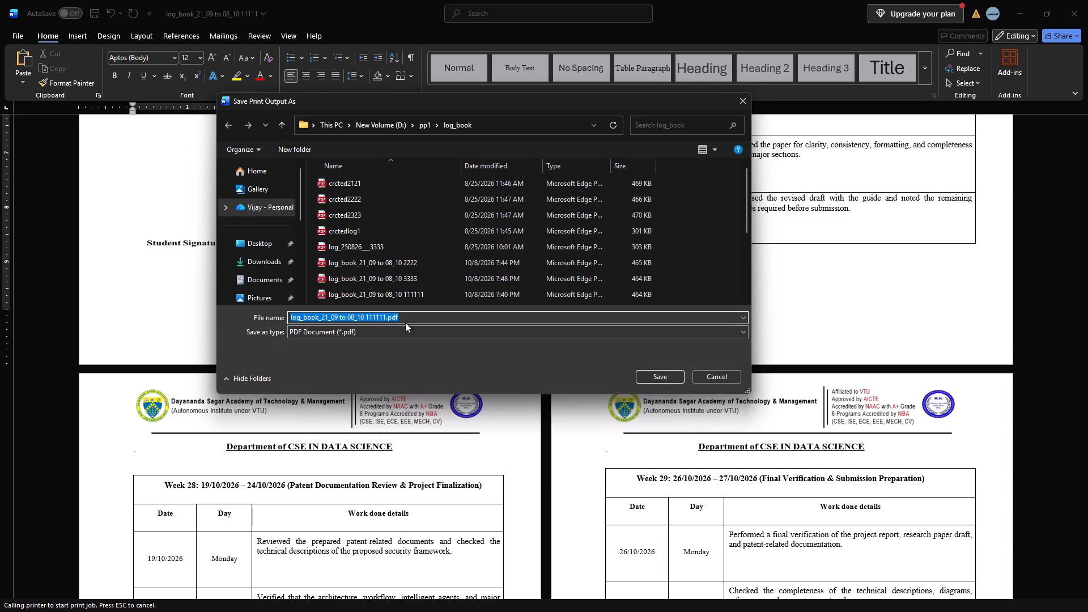
pyautogui.click(406, 315)
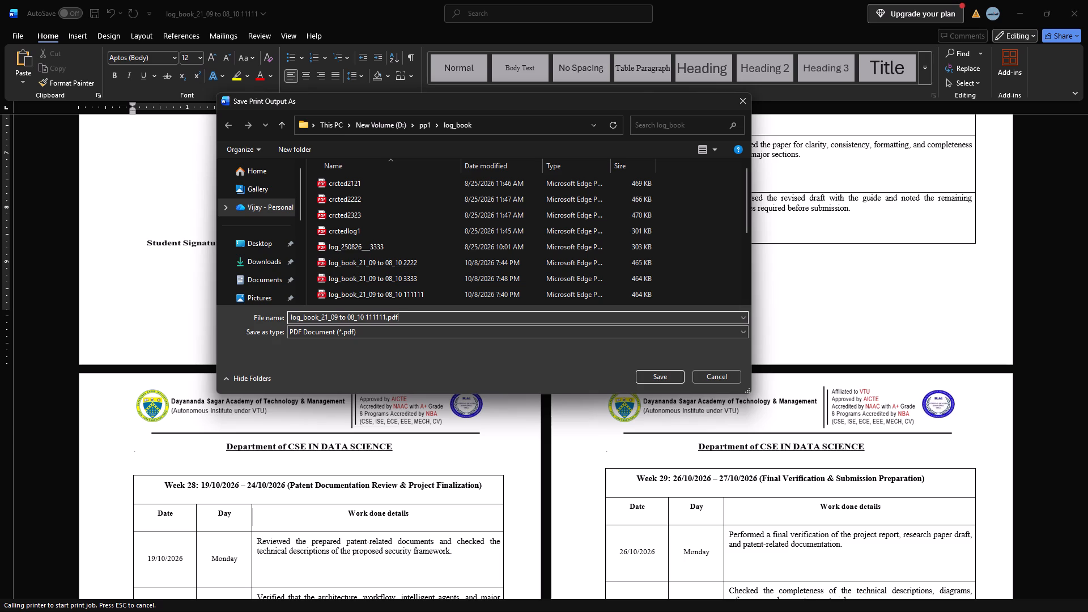
pyautogui.click(328, 314)
pyautogui.click(328, 314)
pyautogui.press('BackSpace')
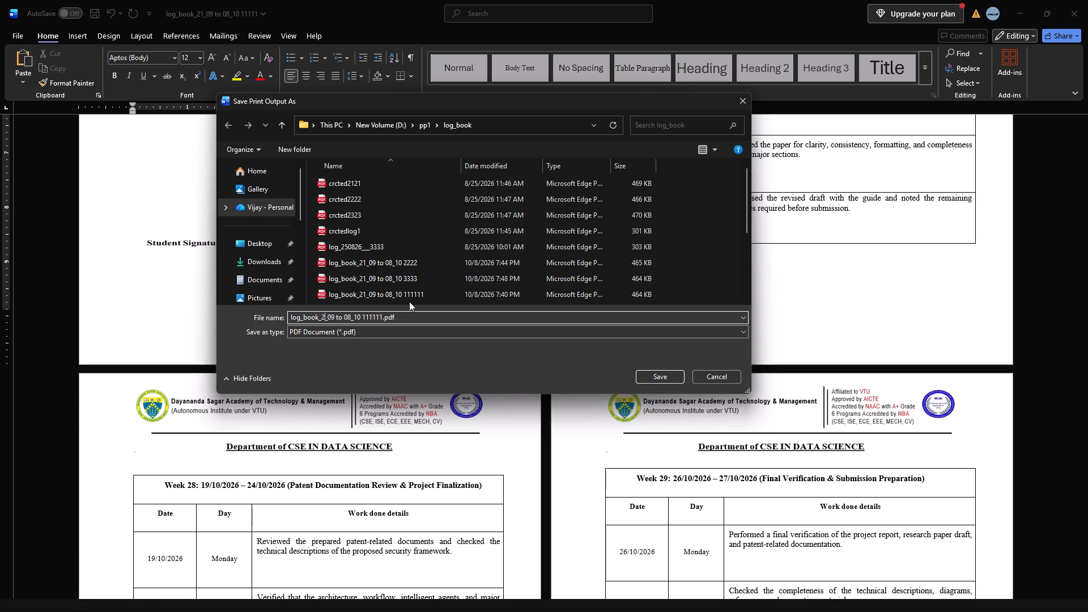
pyautogui.press('BackSpace')
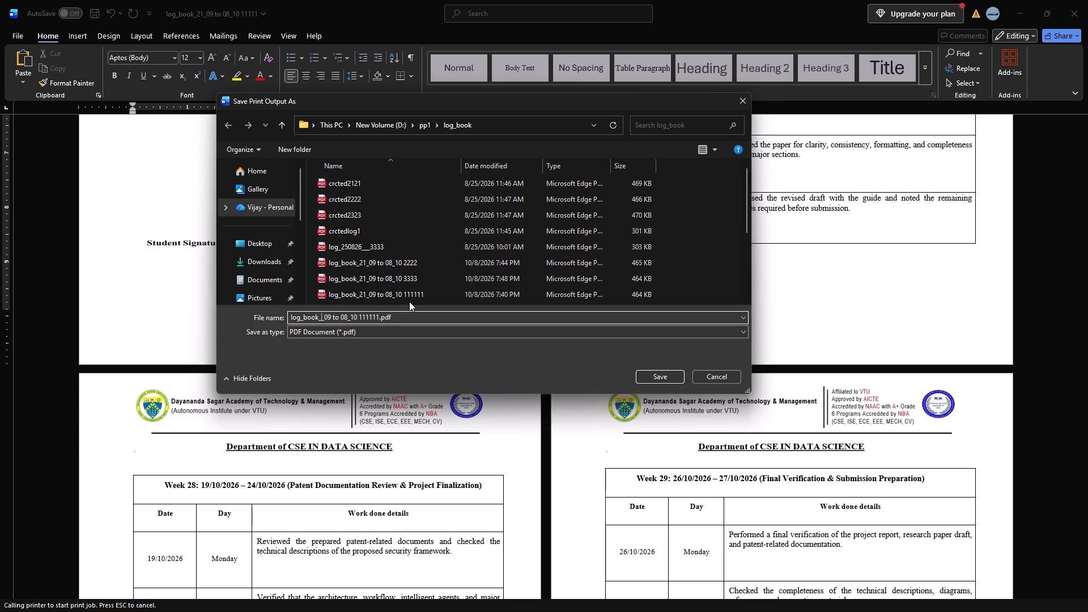
pyautogui.write('09')
pyautogui.write('_10')
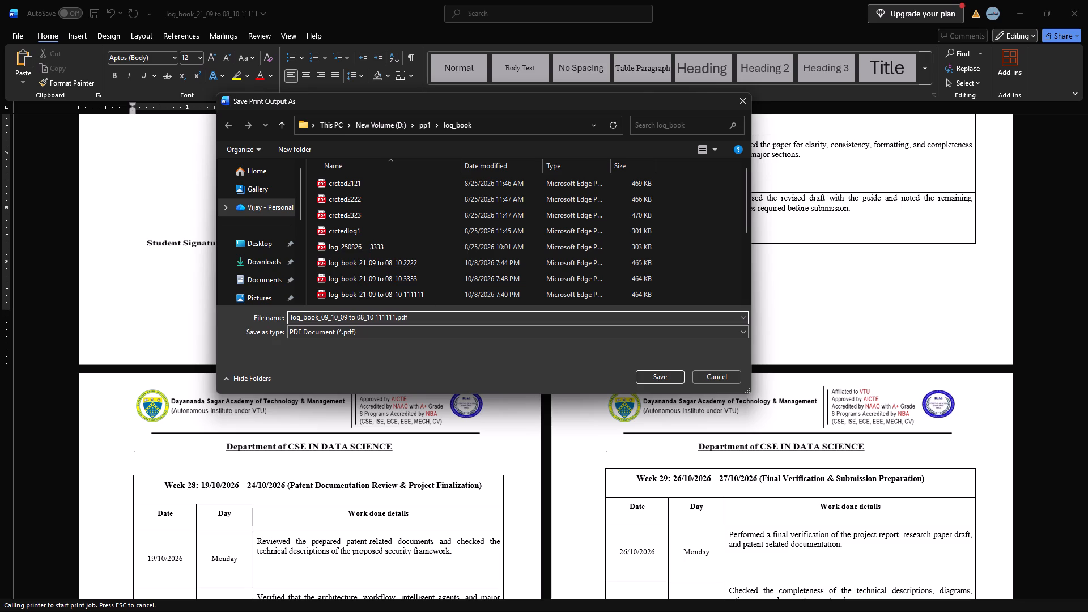
pyautogui.click(374, 316)
pyautogui.press('Left')
pyautogui.press('Left')
pyautogui.press('Left')
pyautogui.press('BackSpace')
pyautogui.press('BackSpace')
pyautogui.write('27')
pyautogui.click(441, 320)
pyautogui.click(661, 374)
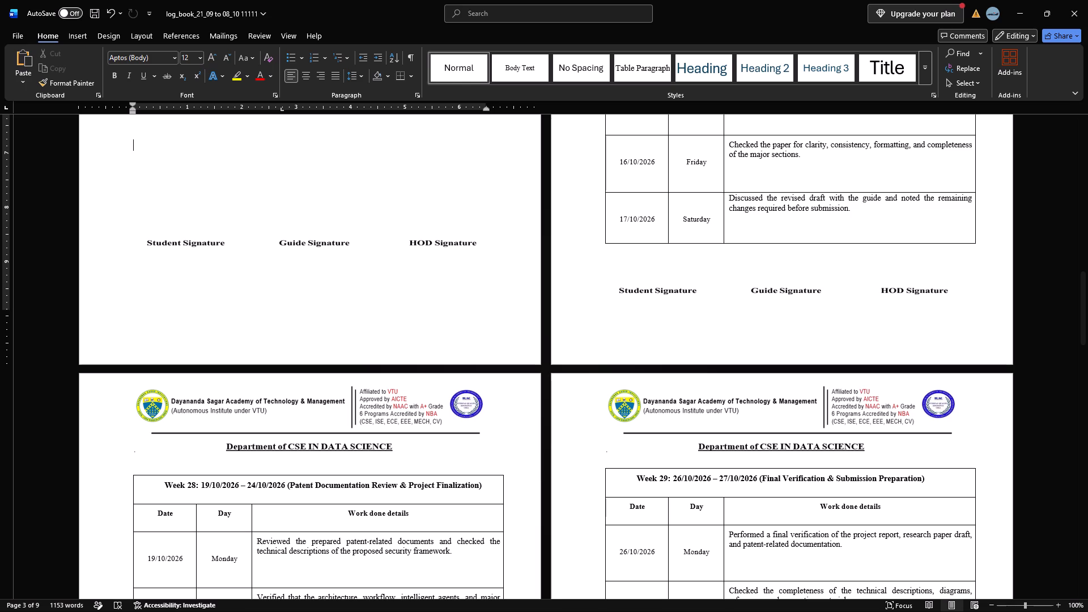
# Look back over the log book's weekly tables from the late-September week through Week 29.
pyautogui.scroll(1, 694, 308)
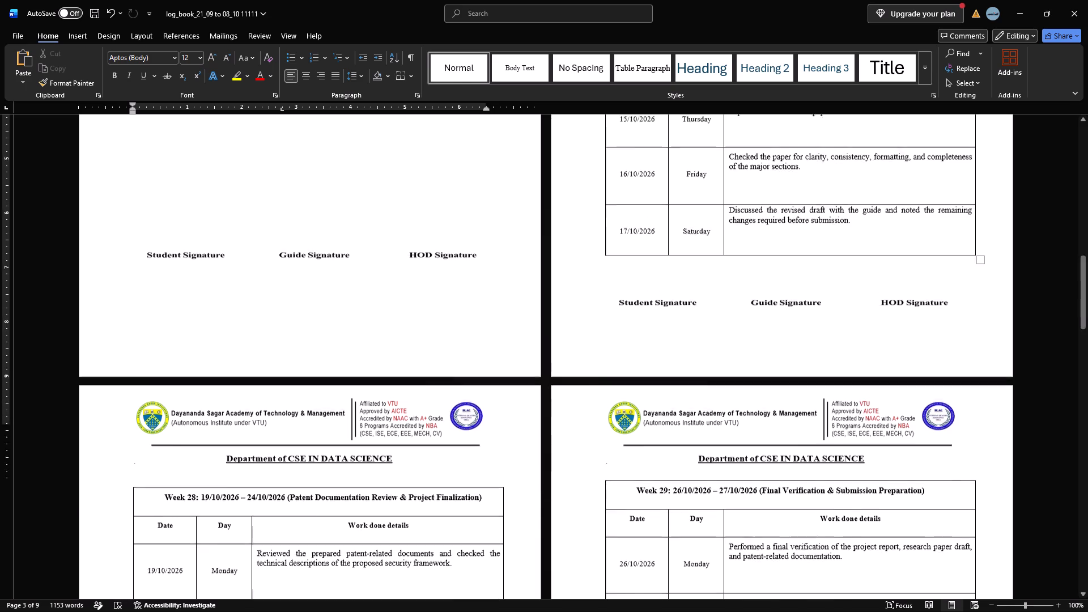
pyautogui.scroll(4, 694, 308)
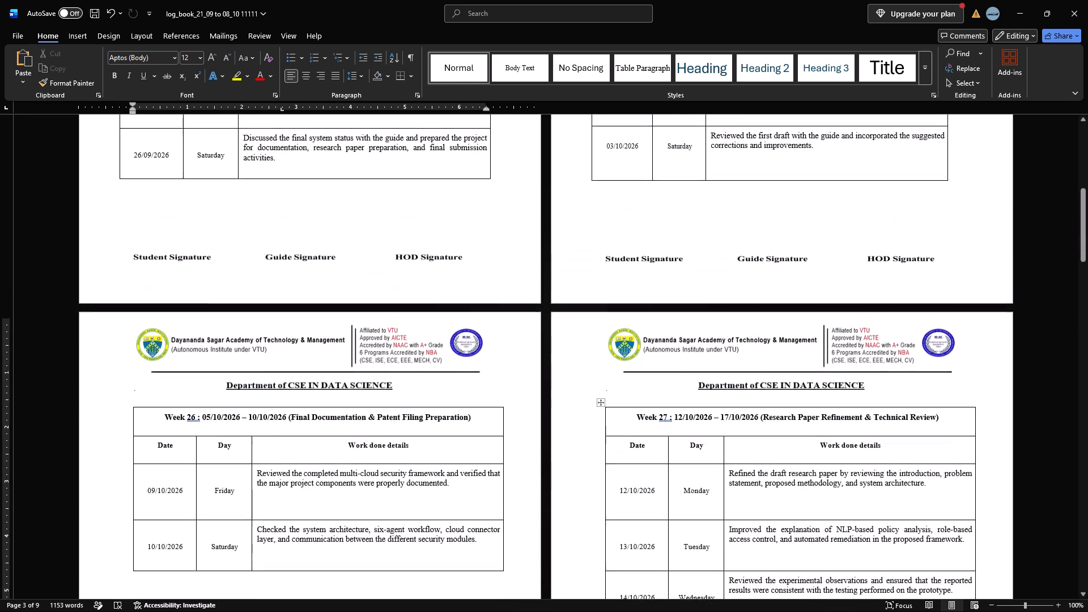
pyautogui.scroll(2, 694, 308)
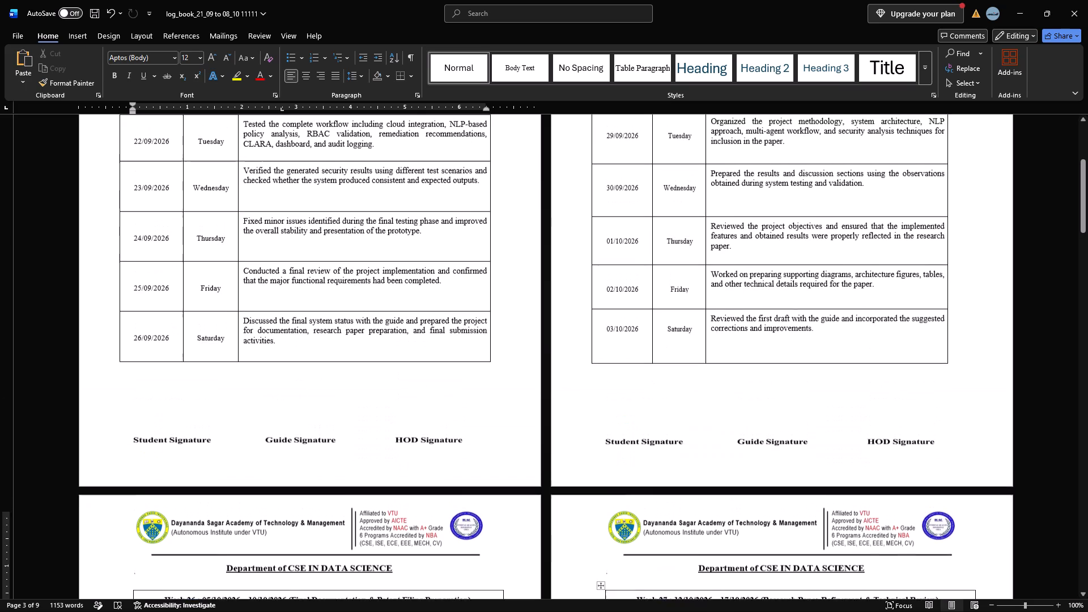
pyautogui.scroll(1, 694, 308)
pyautogui.scroll(-1, 694, 308)
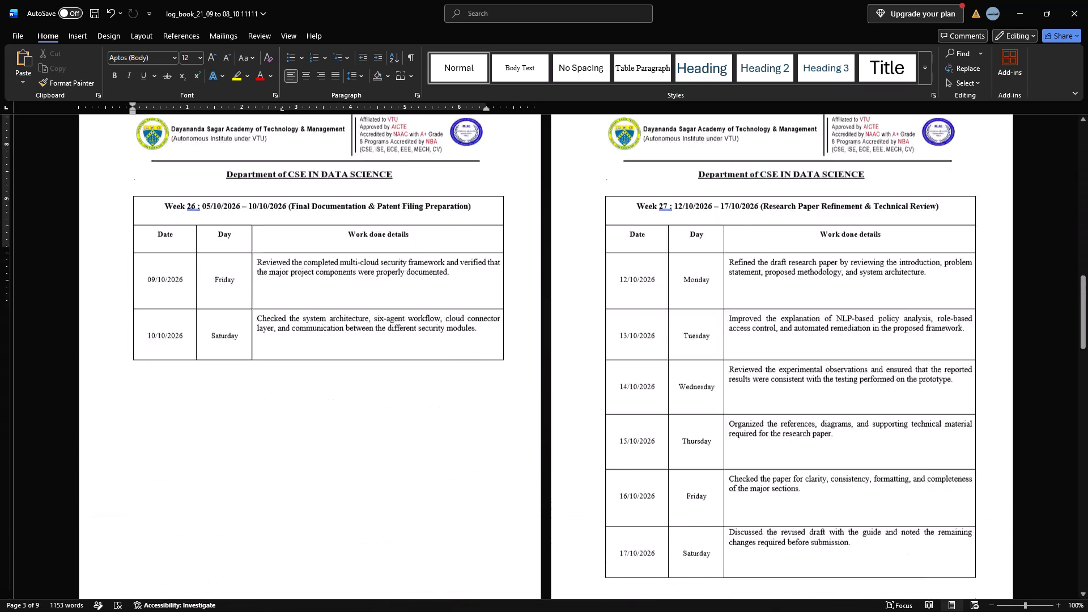
pyautogui.scroll(-1, 694, 308)
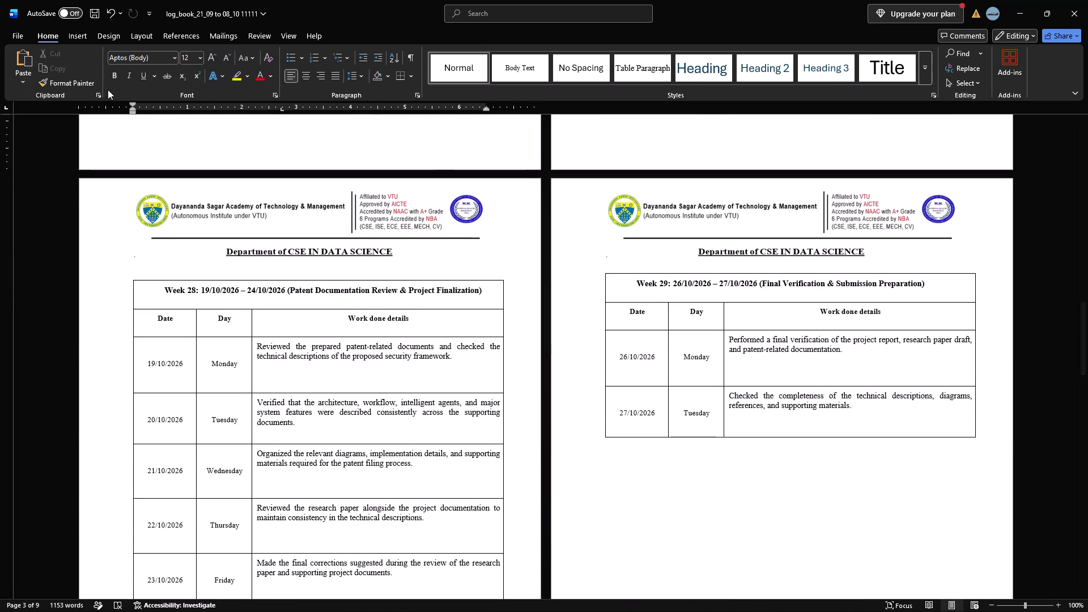
# Save a copy of the document in the log_book folder as "log_book_09_10 to 27_10 11111".
pyautogui.click(27, 36)
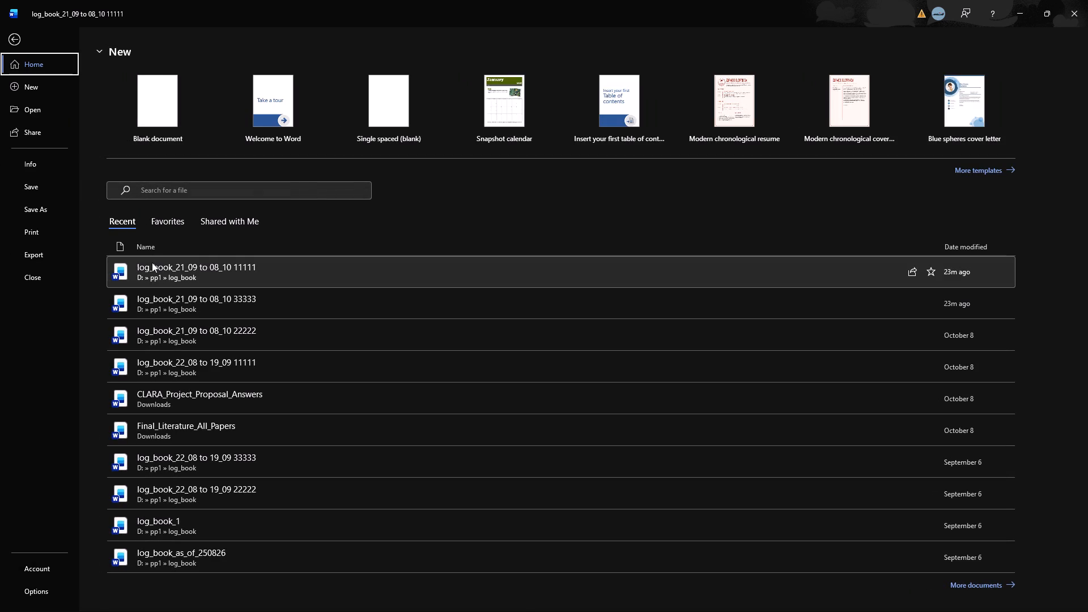
pyautogui.click(12, 37)
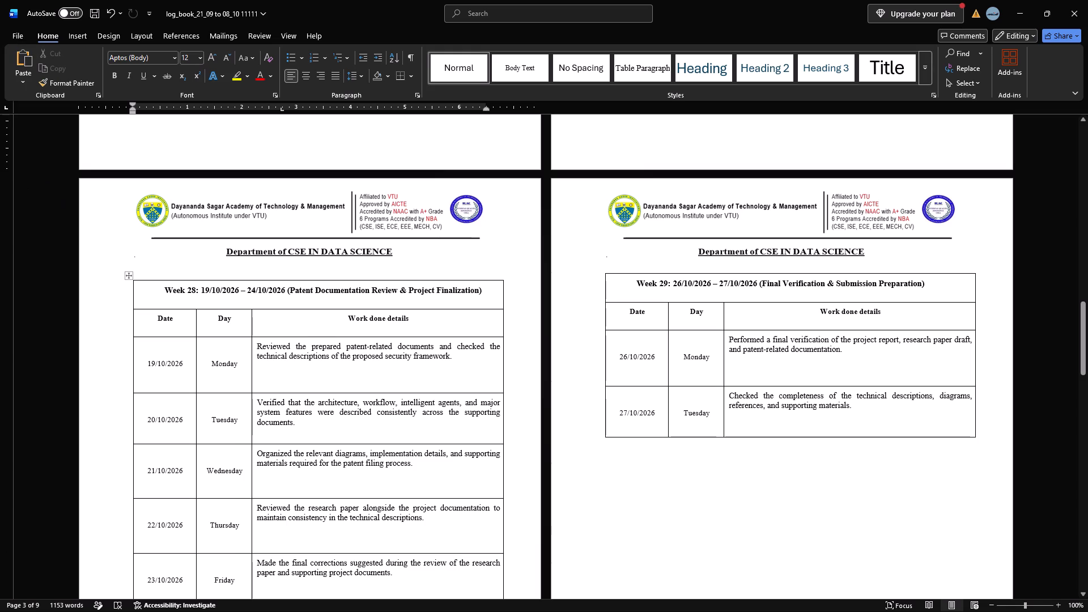
pyautogui.click(23, 32)
pyautogui.click(48, 212)
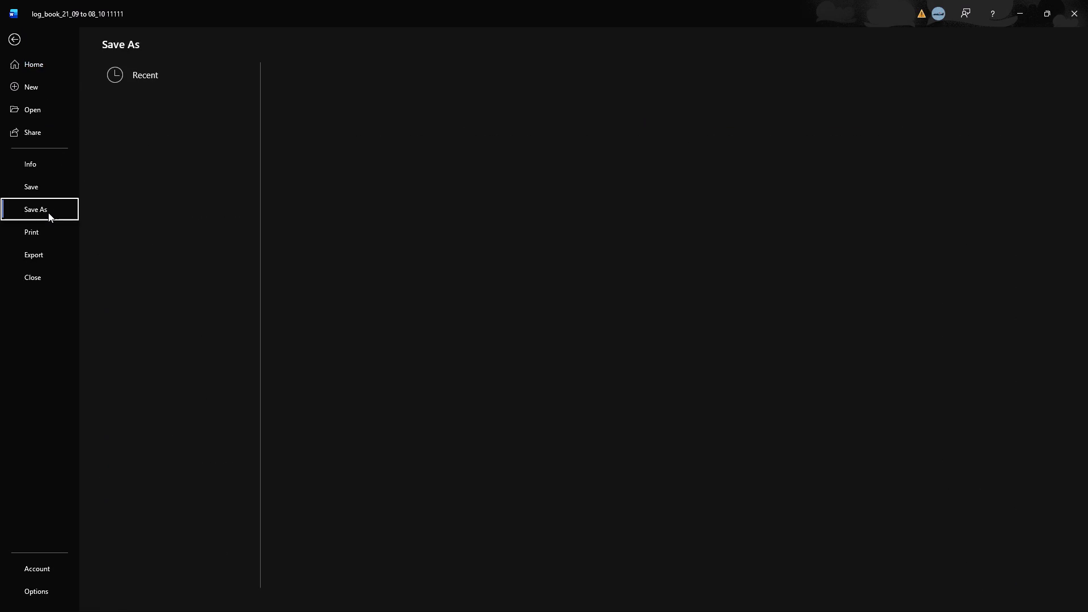
pyautogui.click(159, 301)
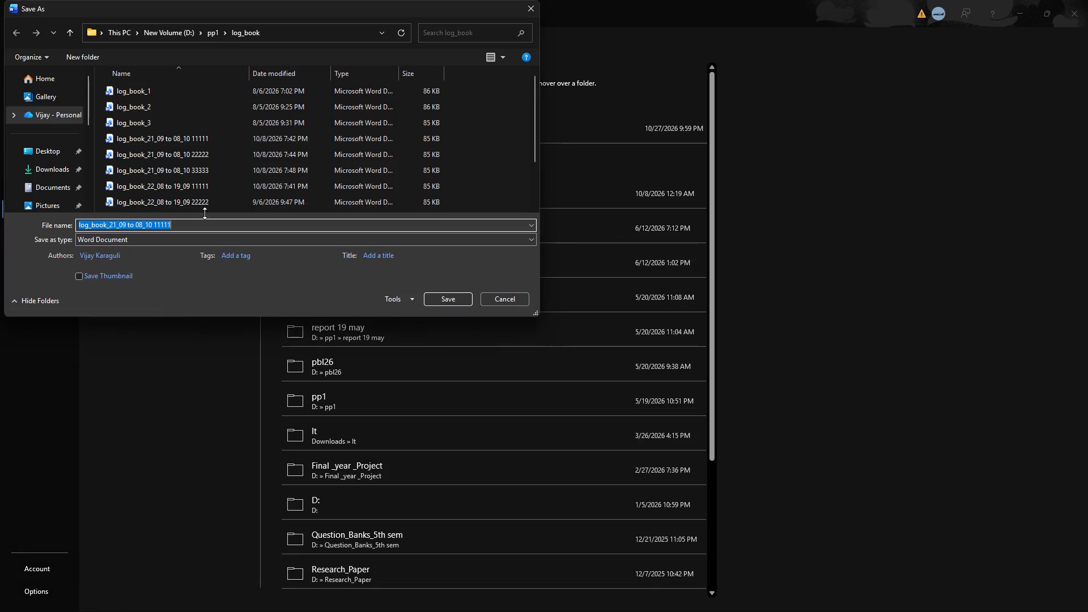
pyautogui.click(116, 224)
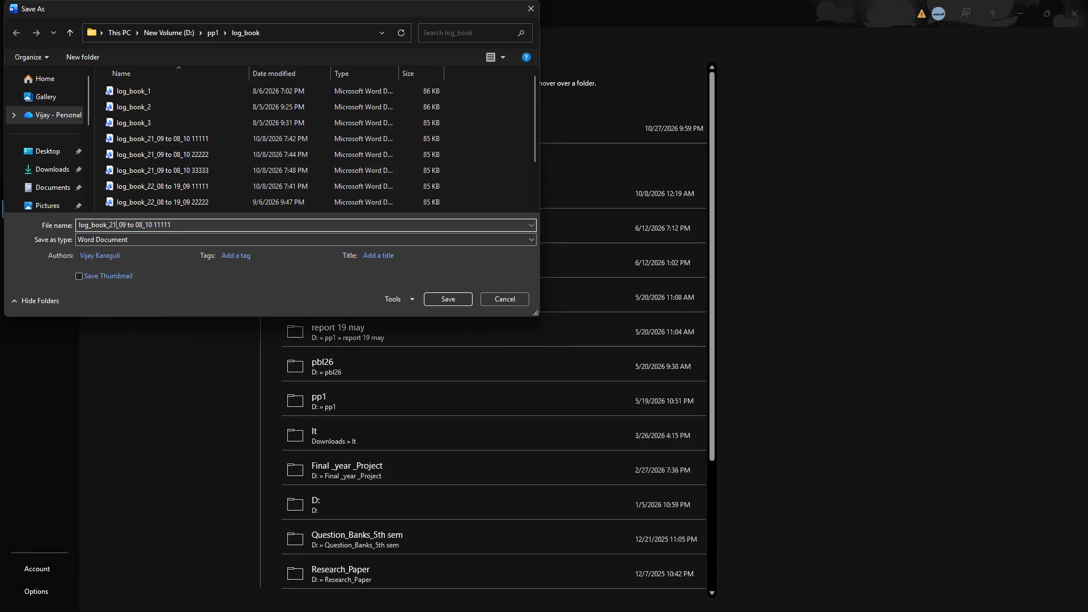
pyautogui.press('BackSpace')
pyautogui.press('BackSpace')
pyautogui.write('10')
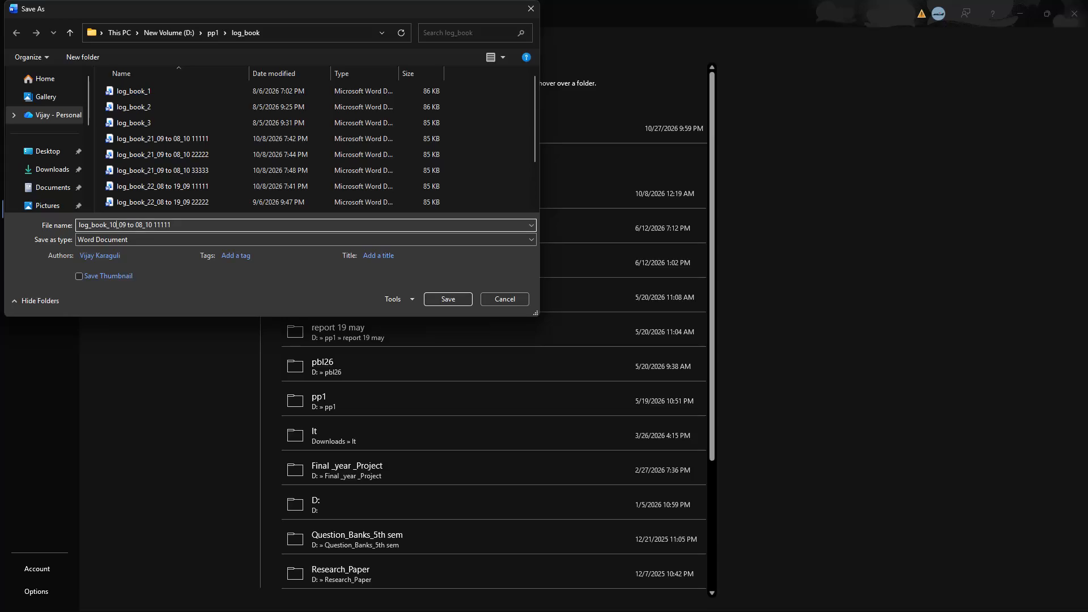
pyautogui.press('Right')
pyautogui.press('Right')
pyautogui.press('Right')
pyautogui.press('BackSpace')
pyautogui.press('BackSpace')
pyautogui.write('10')
pyautogui.press('Right')
pyautogui.press('Right')
pyautogui.press('Right')
pyautogui.press('Right')
pyautogui.press('Right')
pyautogui.press('Right')
pyautogui.press('BackSpace')
pyautogui.press('BackSpace')
pyautogui.write('27')
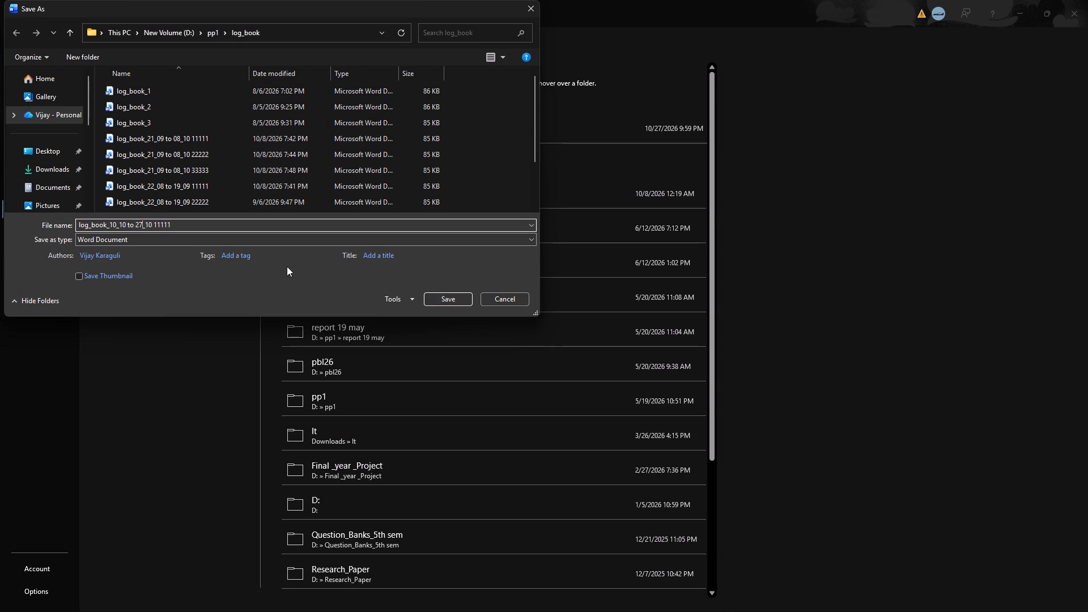
pyautogui.click(117, 223)
pyautogui.press('BackSpace')
pyautogui.press('BackSpace')
pyautogui.write('09')
pyautogui.click(450, 298)
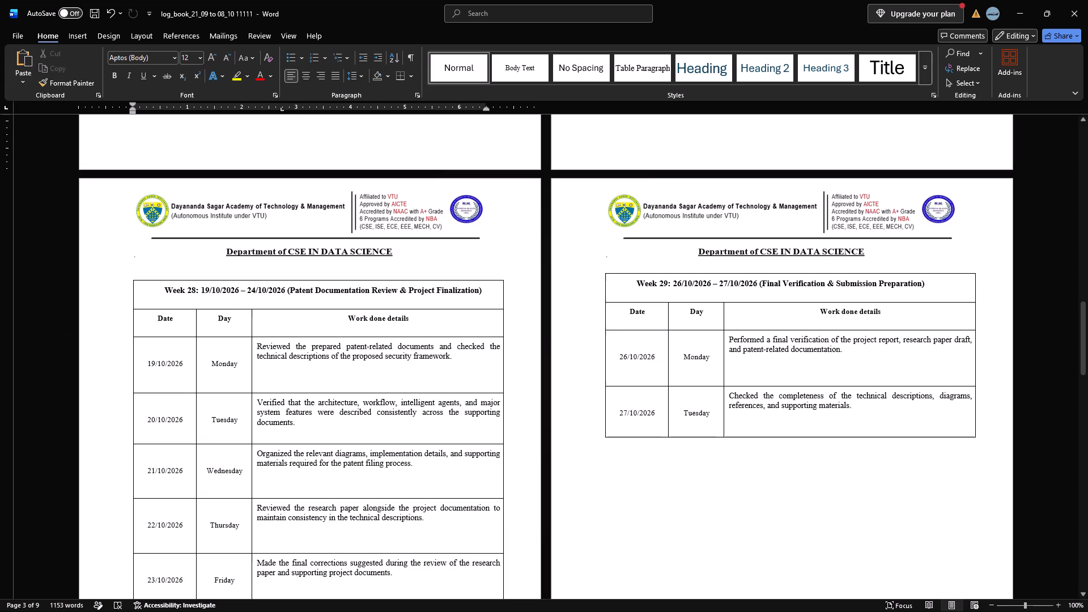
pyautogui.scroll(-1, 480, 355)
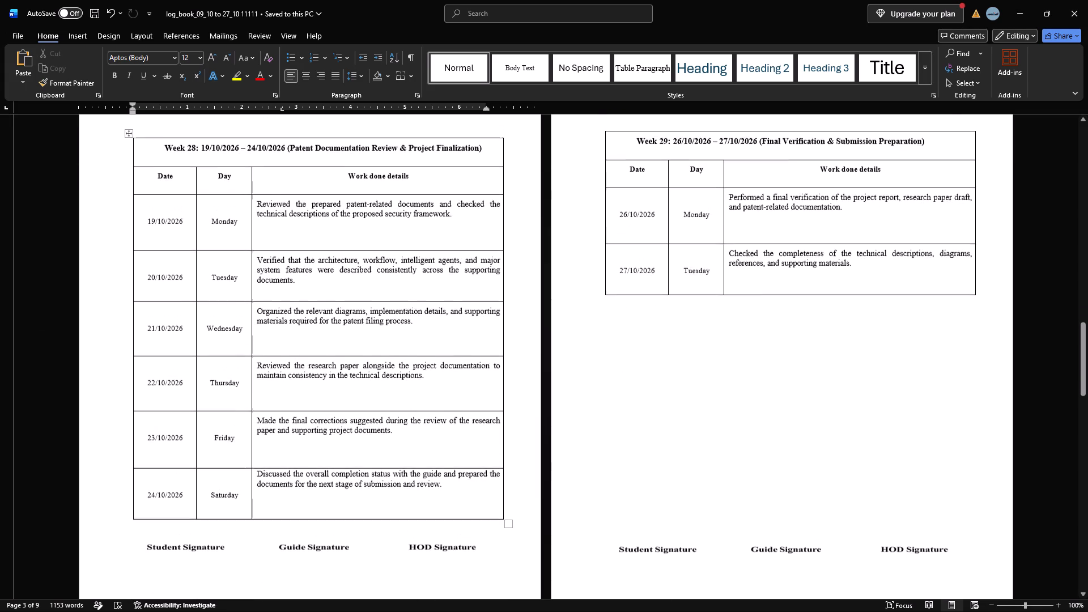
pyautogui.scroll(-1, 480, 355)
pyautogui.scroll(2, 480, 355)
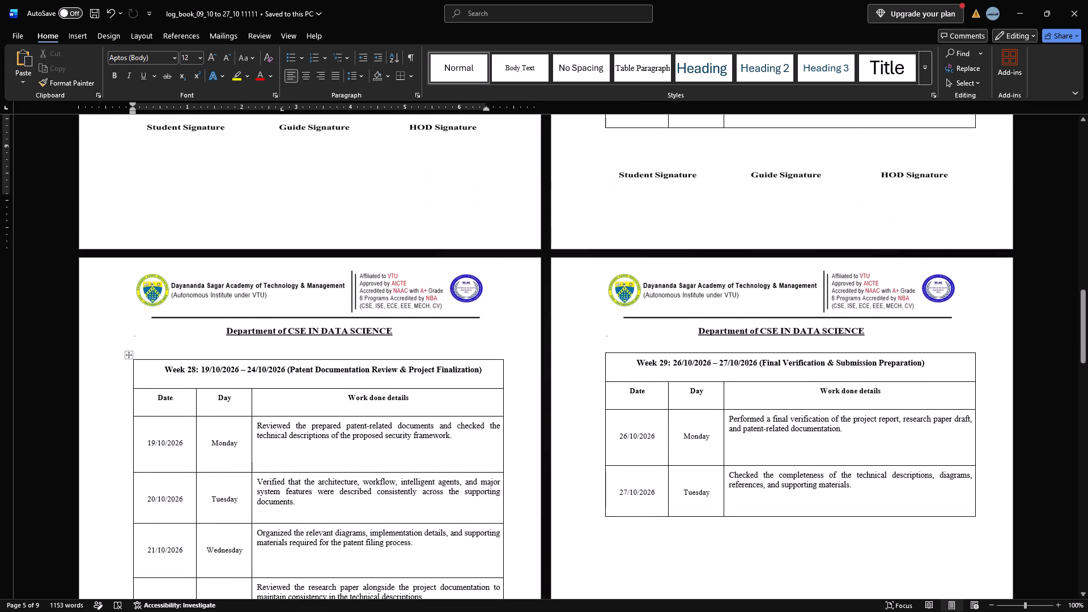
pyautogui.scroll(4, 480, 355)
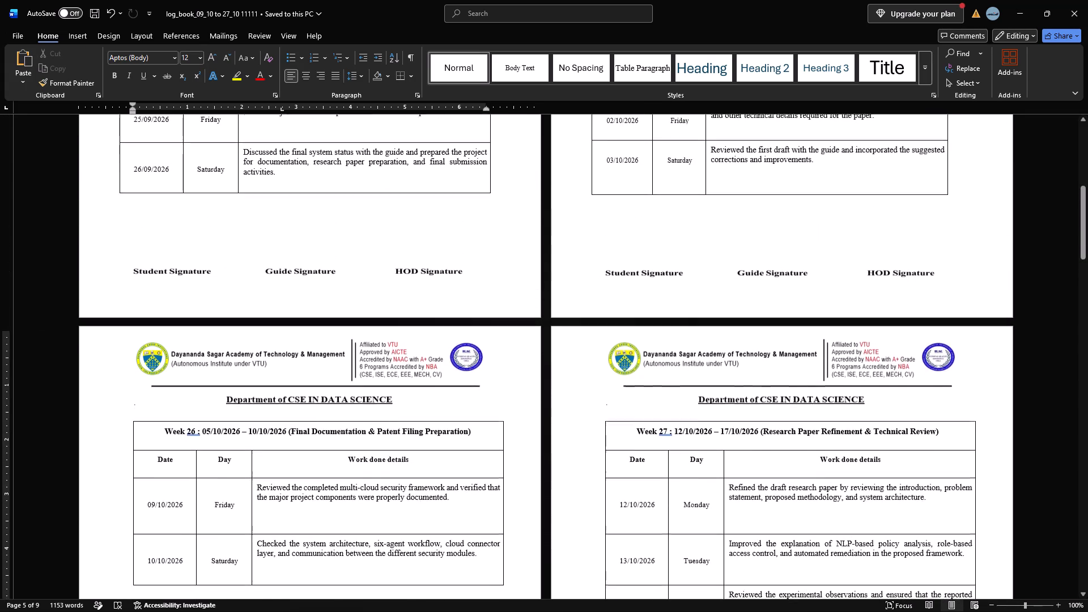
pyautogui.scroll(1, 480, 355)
# Switch to the Brave browser and change the playback quality of the open YouTube video.
pyautogui.click(556, 600)
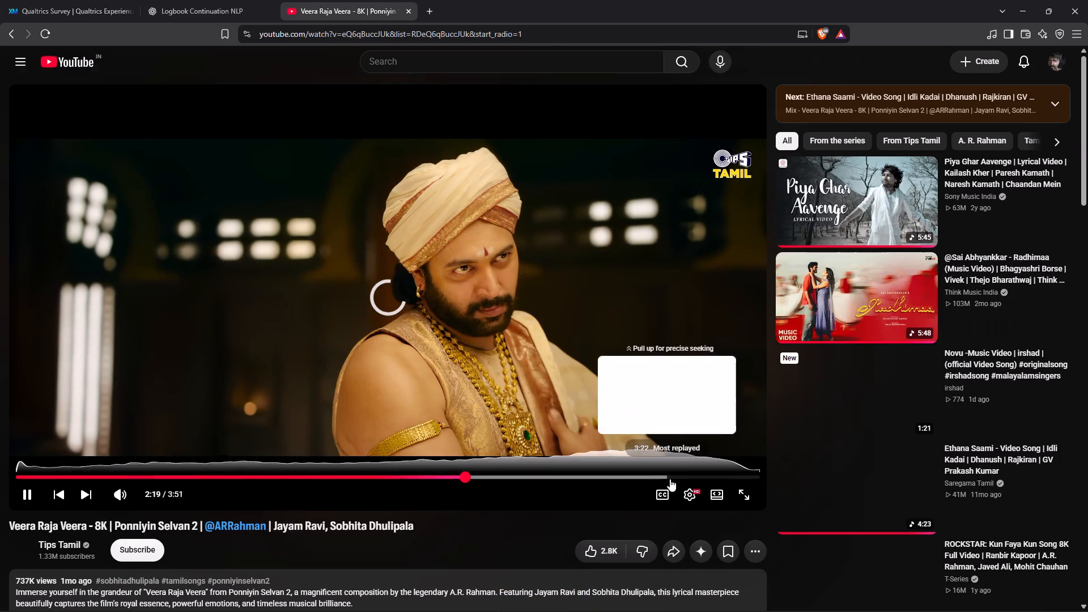
pyautogui.click(685, 488)
pyautogui.click(683, 454)
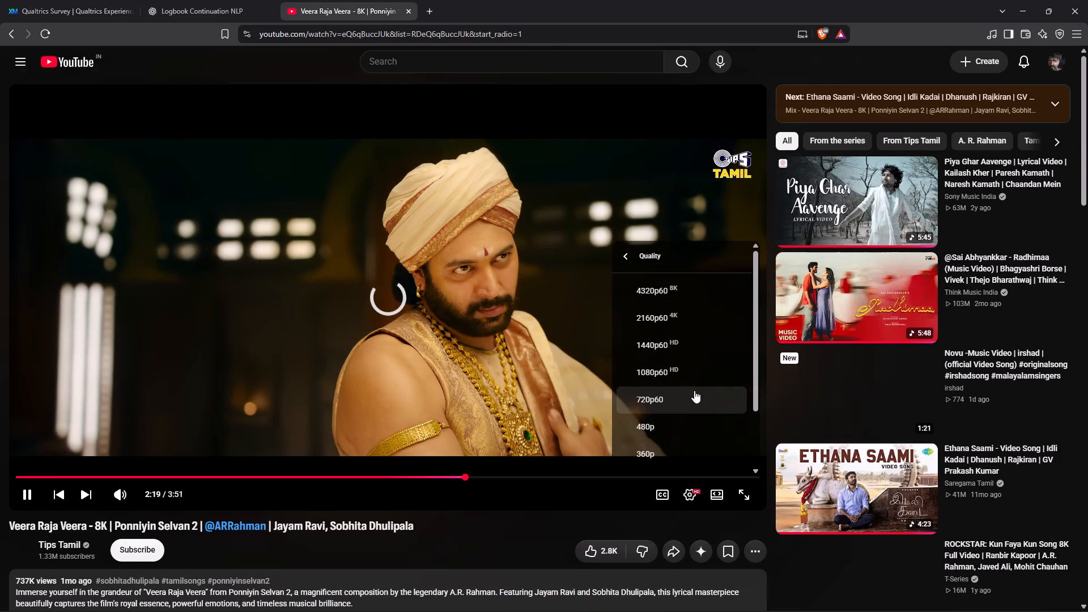
pyautogui.scroll(-1, 694, 390)
pyautogui.click(685, 389)
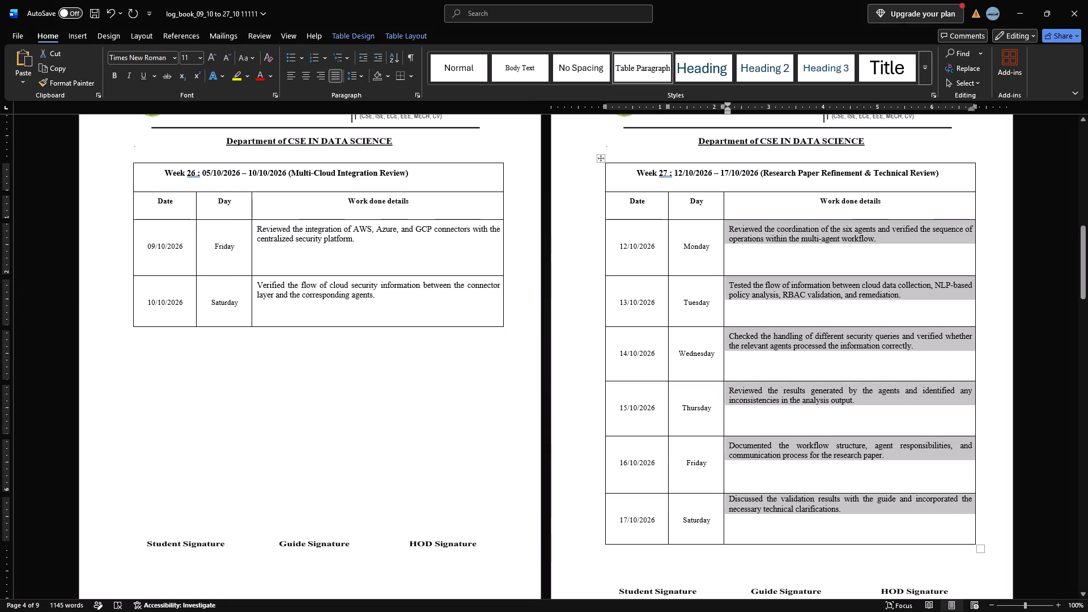
pyautogui.moveTo(937, 173); pyautogui.dragTo(762, 177)
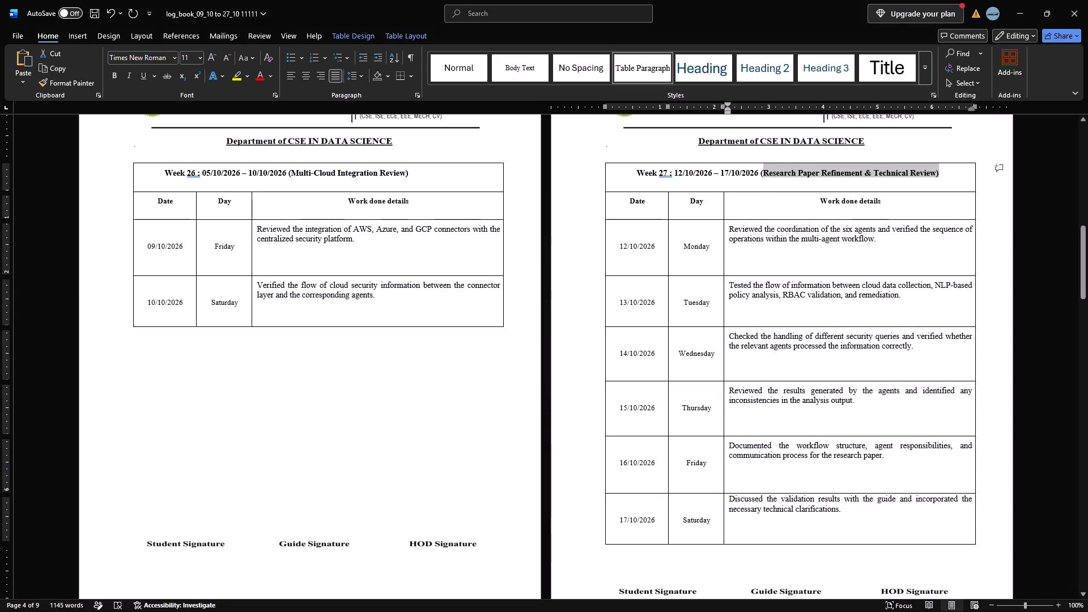
pyautogui.moveTo(762, 177); pyautogui.dragTo(761, 177)
pyautogui.hotkey('ctrl', 'v')
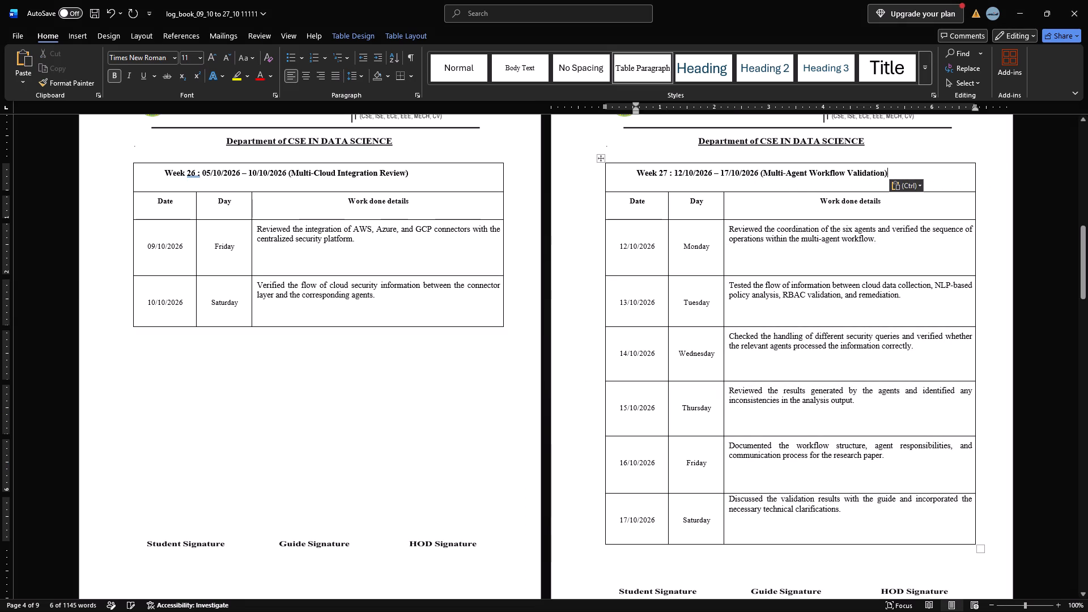
pyautogui.click(900, 259)
# Look through the remaining weekly tables in the Word log book, from Week 28 to the last page and back.
pyautogui.scroll(-3, 900, 259)
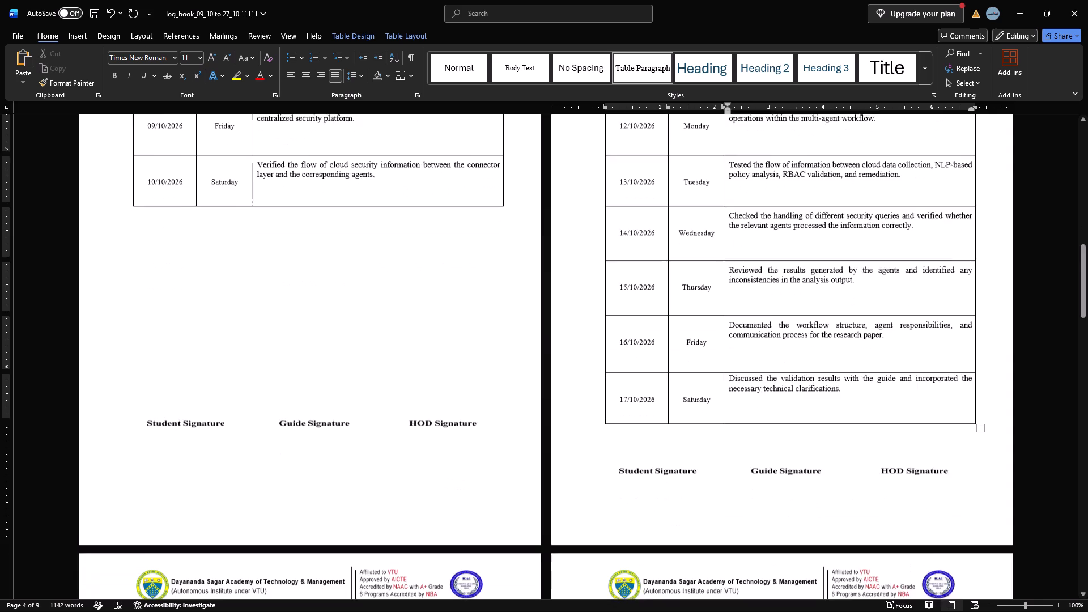
pyautogui.scroll(-2, 900, 259)
pyautogui.scroll(1, 900, 259)
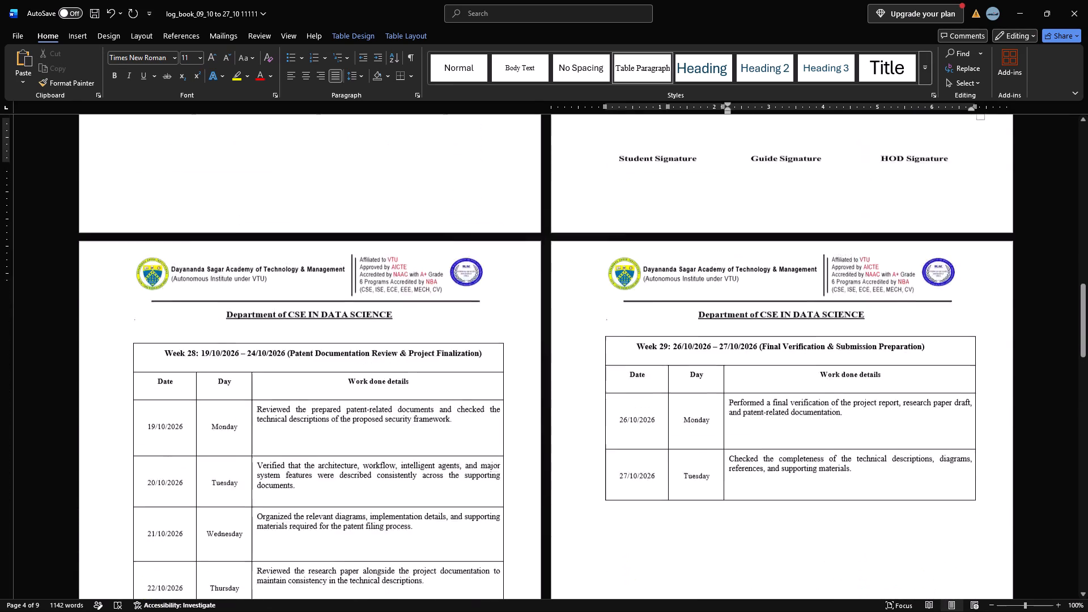
pyautogui.scroll(-1, 900, 259)
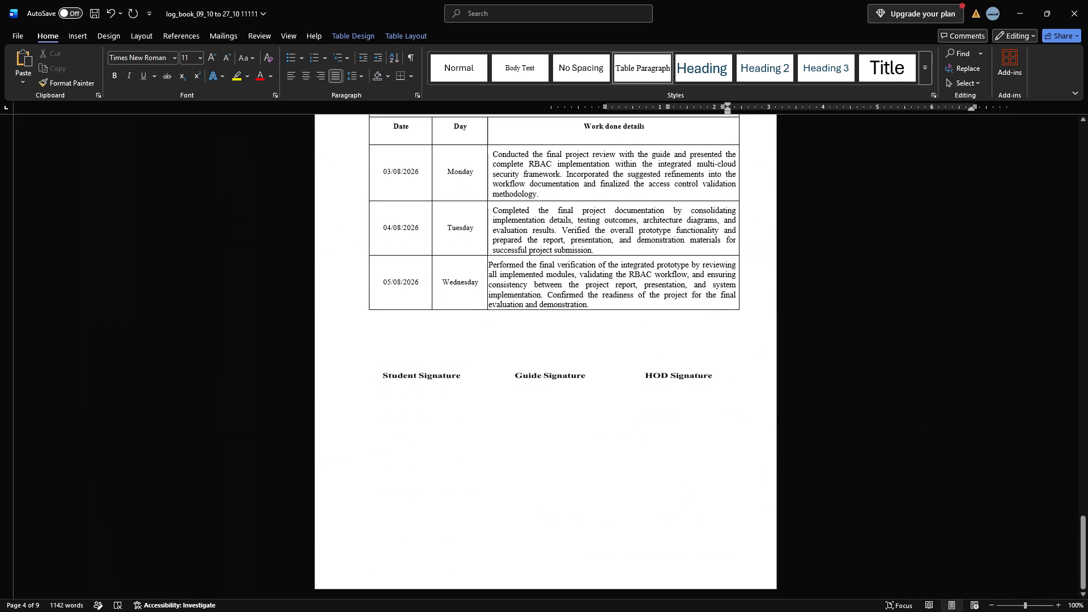
pyautogui.scroll(4, 900, 259)
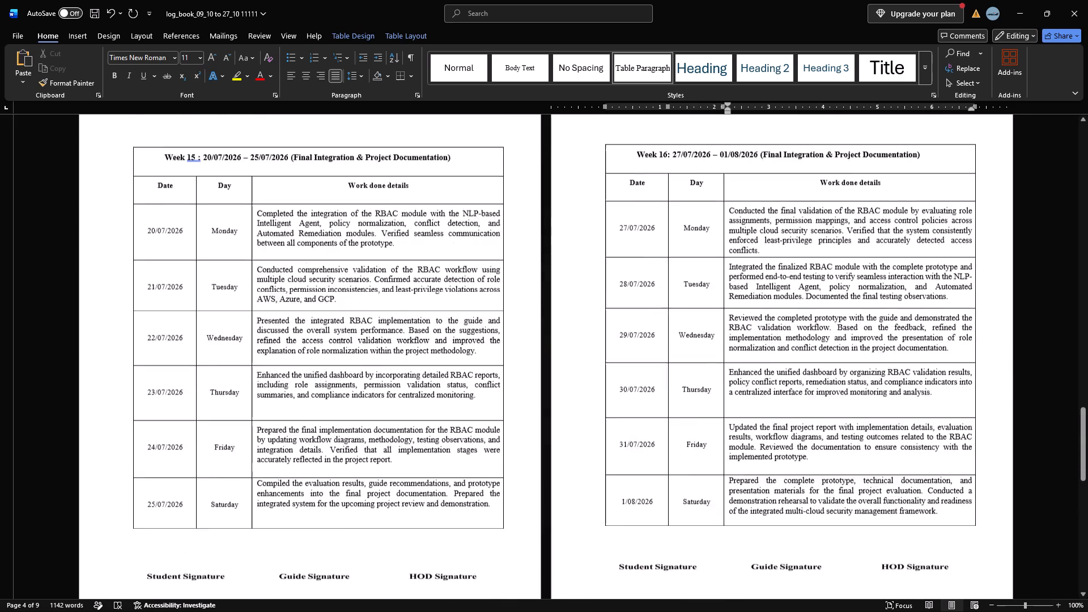
pyautogui.scroll(4, 900, 259)
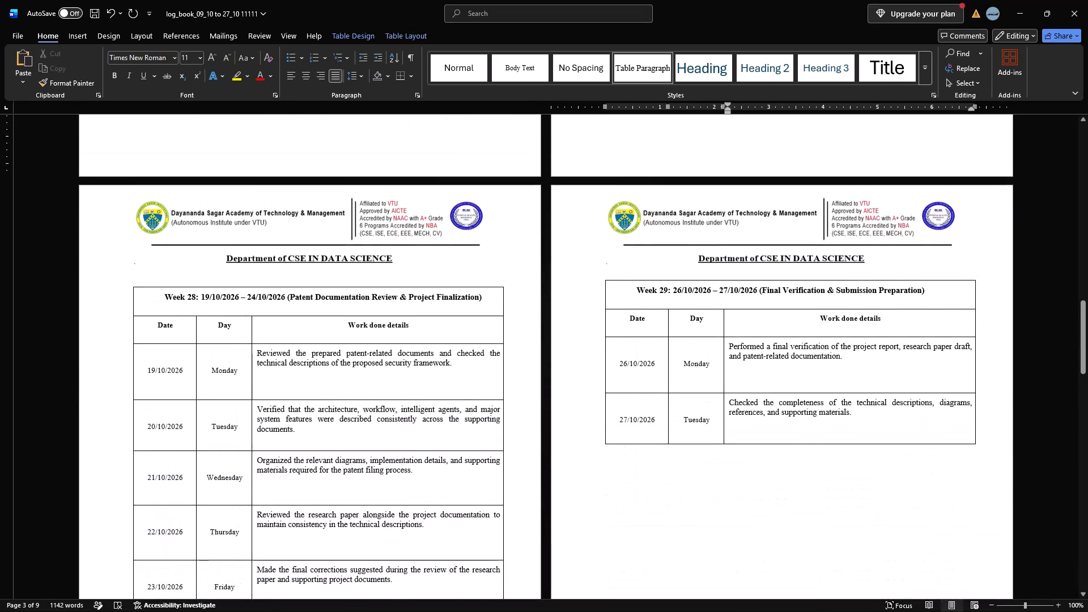
pyautogui.scroll(4, 900, 259)
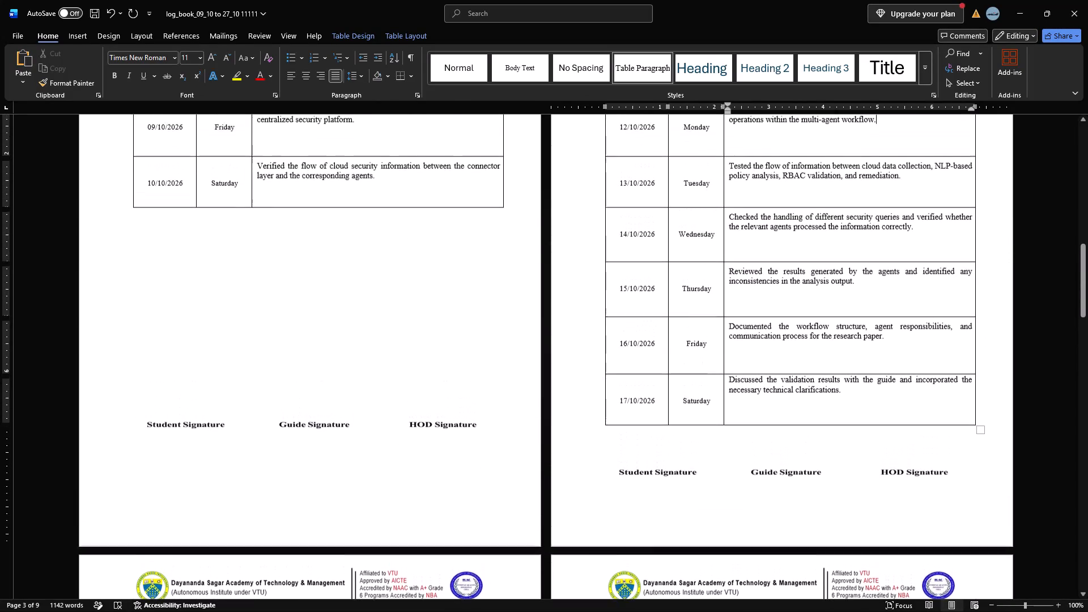
pyautogui.scroll(1, 900, 259)
pyautogui.scroll(-3, 900, 259)
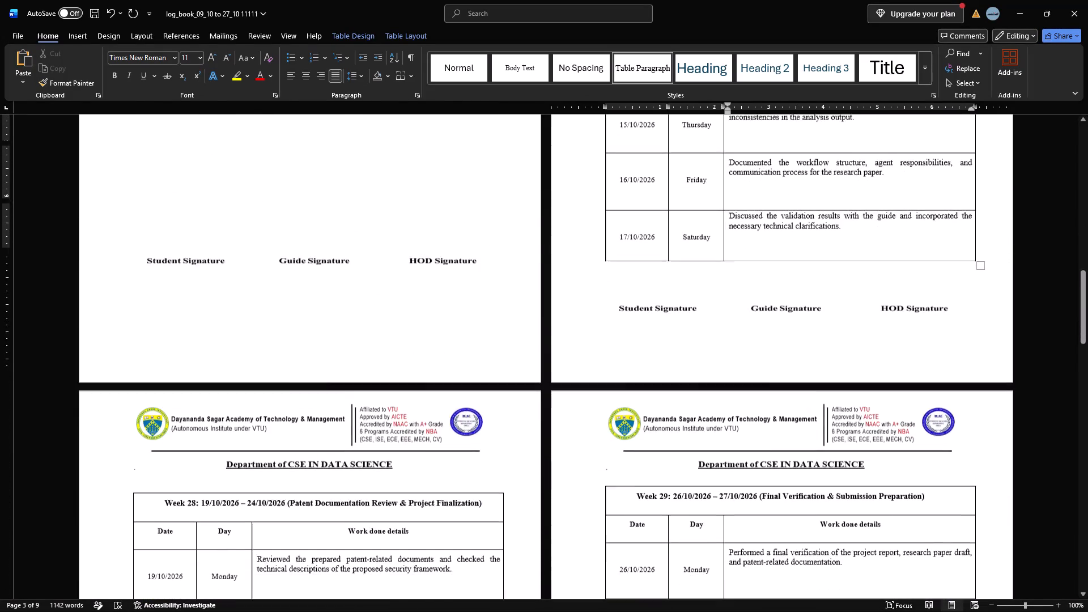
pyautogui.scroll(-2, 900, 259)
pyautogui.scroll(2, 900, 259)
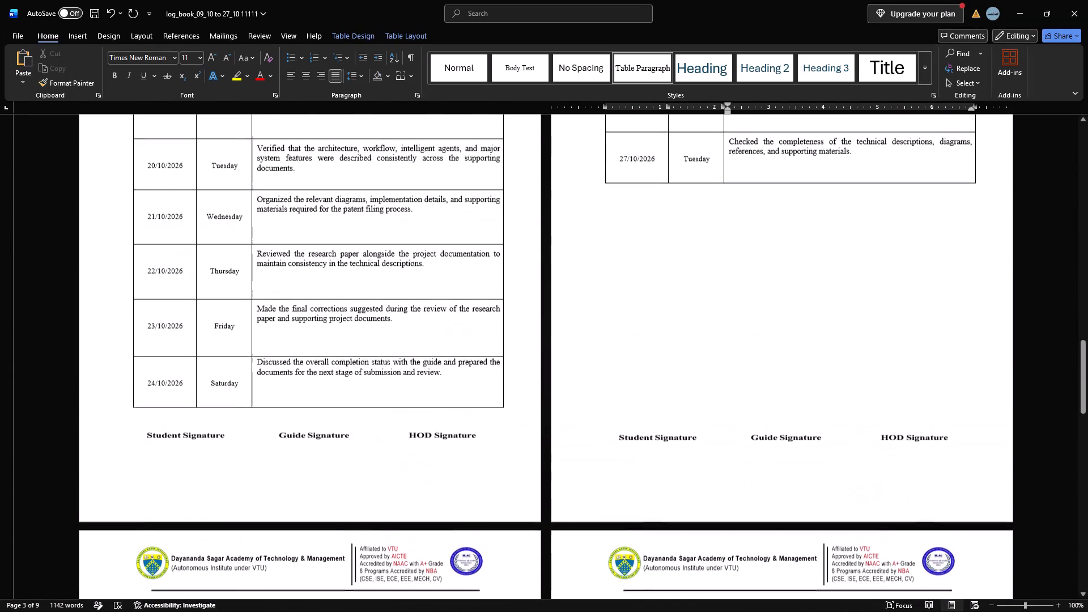
pyautogui.scroll(2, 900, 259)
# Replace the Word Week 28 work details for 19/10/2026 to 24/10/2026 with the six Week 27 entries from ChatGPT's second logbook.
pyautogui.hotkey('alt', 'Tab')
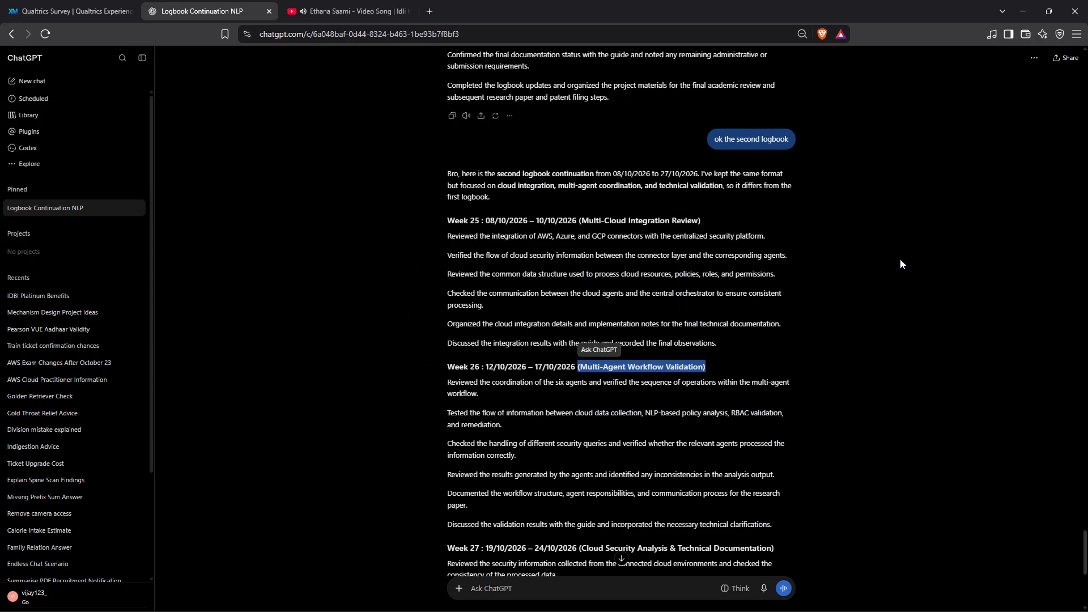
pyautogui.click(847, 452)
pyautogui.scroll(-3, 847, 452)
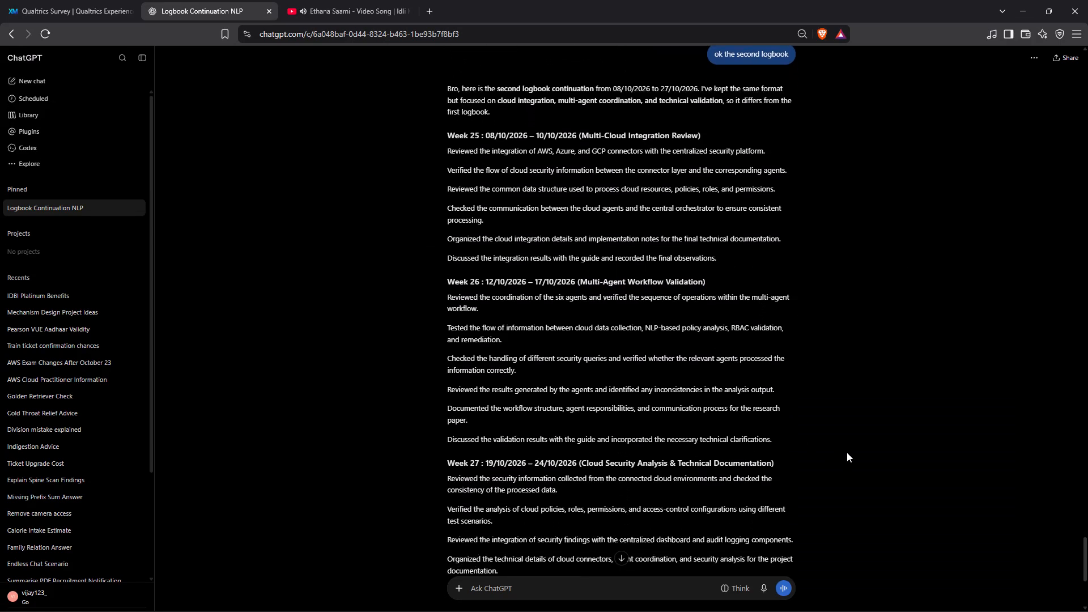
pyautogui.scroll(-1, 847, 452)
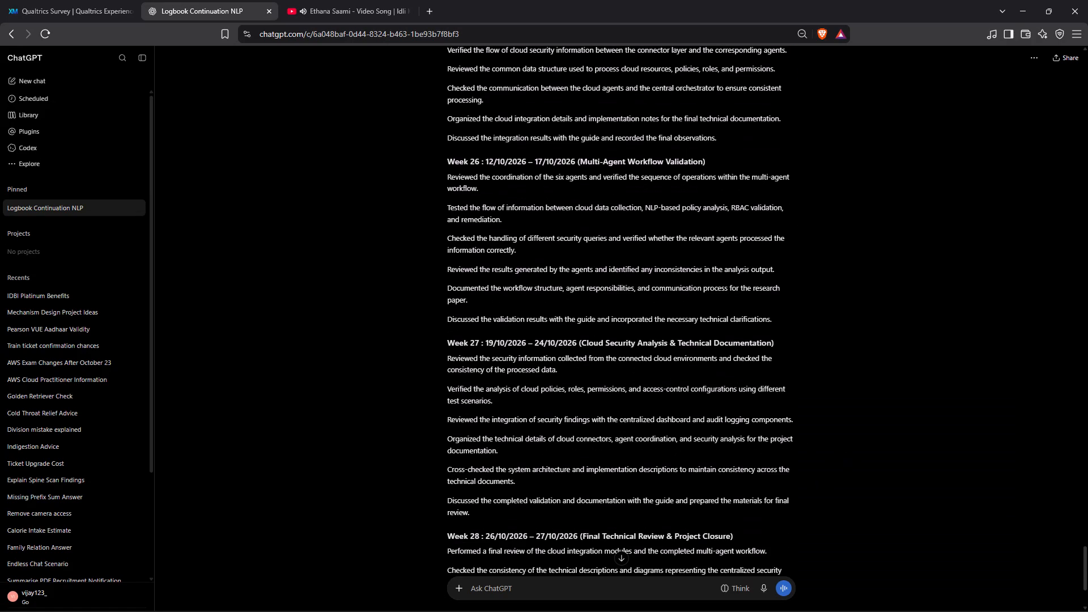
pyautogui.moveTo(472, 508); pyautogui.dragTo(444, 368)
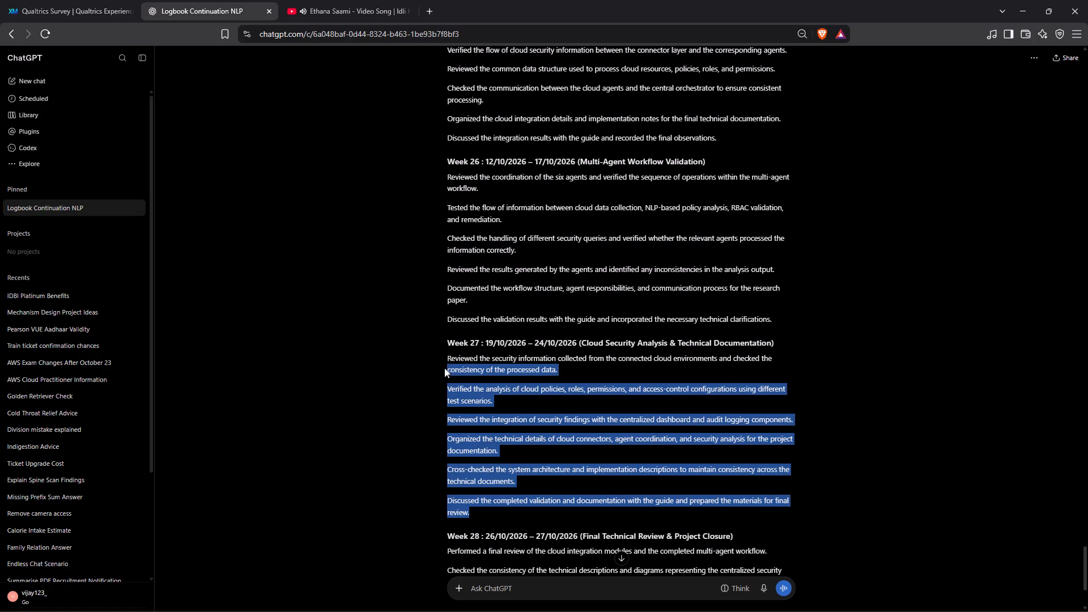
pyautogui.moveTo(444, 368); pyautogui.dragTo(440, 359)
pyautogui.hotkey('ctrl', 'c')
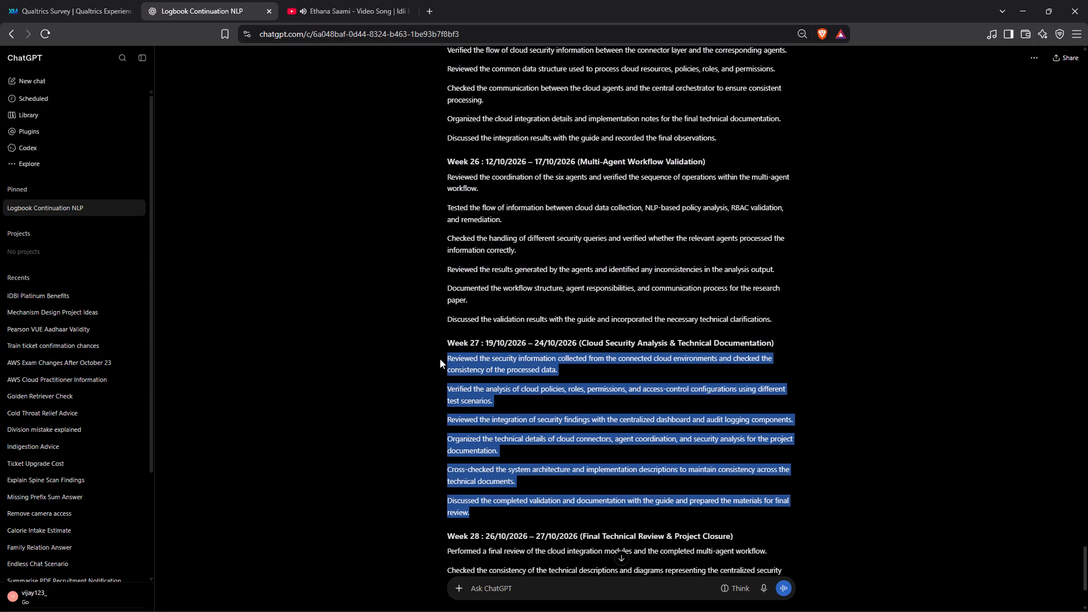
pyautogui.hotkey('alt', 'Tab')
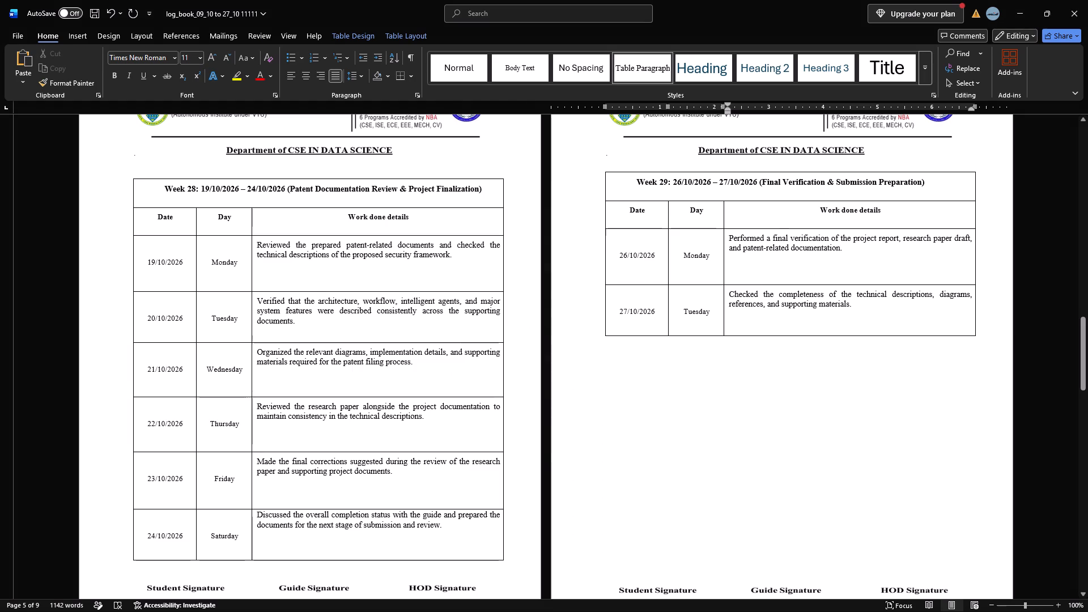
pyautogui.moveTo(443, 529); pyautogui.dragTo(304, 277)
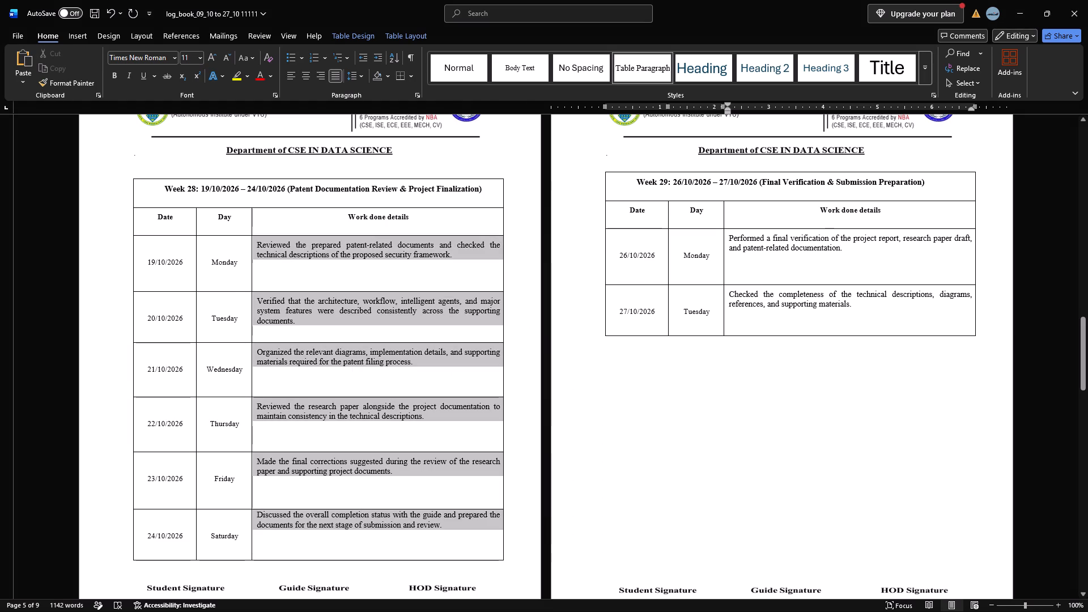
pyautogui.moveTo(304, 277); pyautogui.dragTo(292, 267)
pyautogui.hotkey('ctrl', 'v')
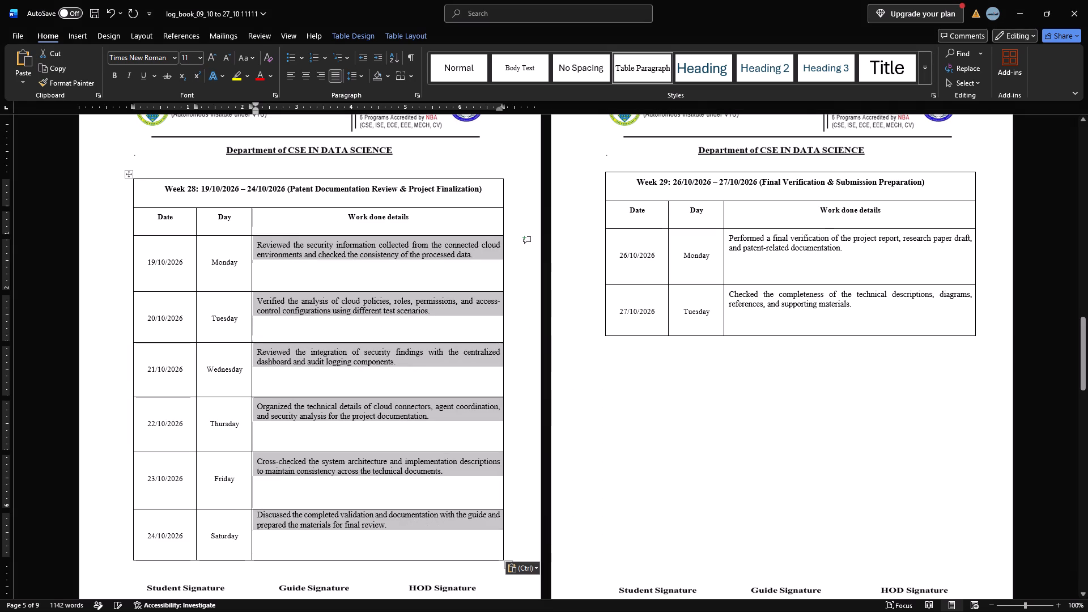
# Replace the Word Week 29 work details for 26/10/2026 and 27/10/2026 with the first two Week 28 entries from ChatGPT's second logbook.
pyautogui.hotkey('alt', 'Tab')
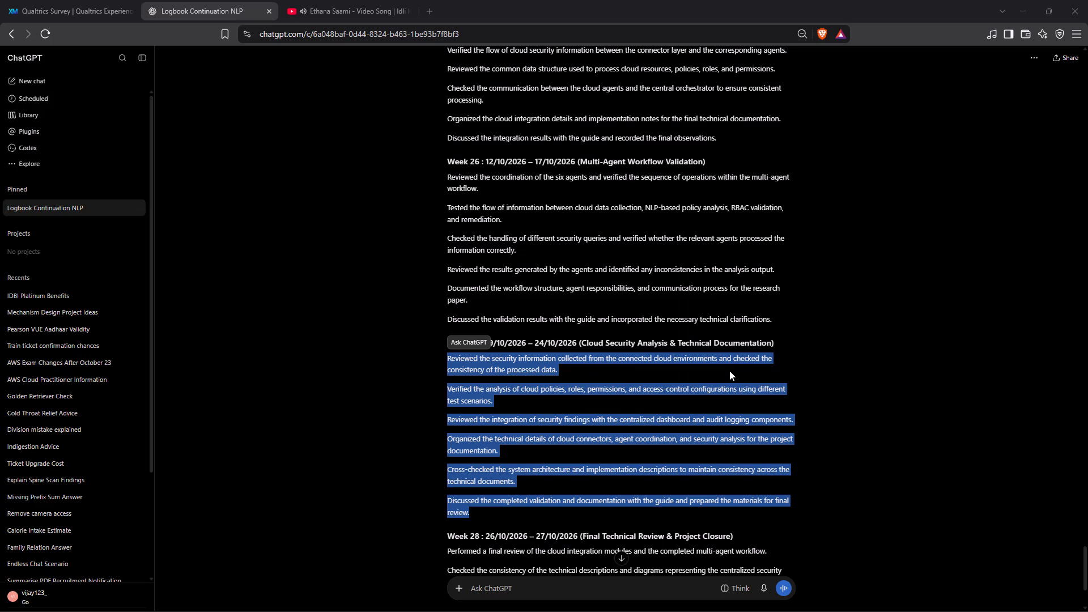
pyautogui.click(909, 440)
pyautogui.scroll(-2, 909, 440)
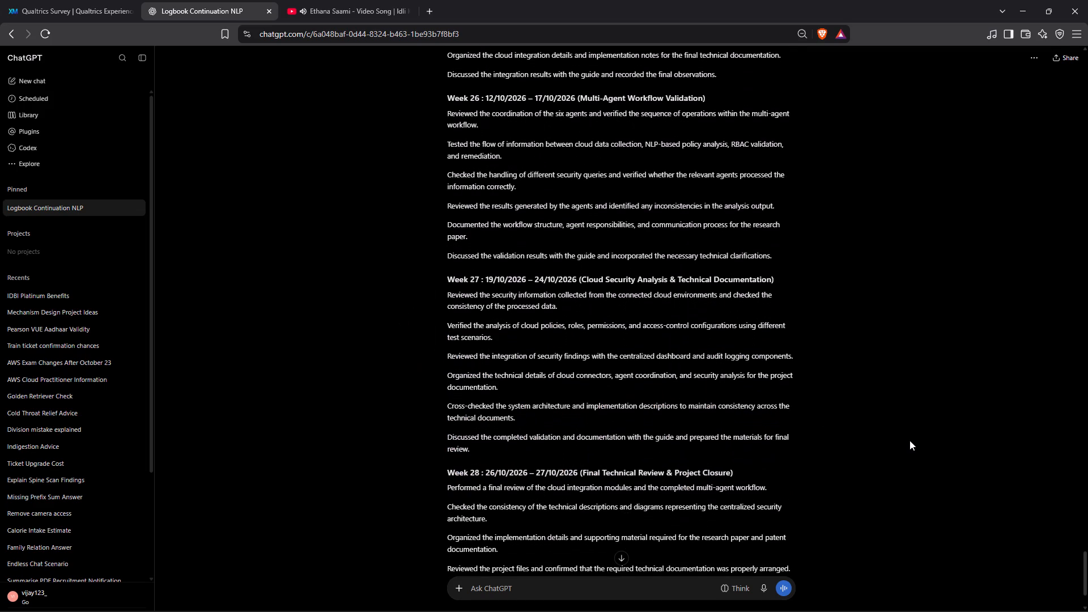
pyautogui.scroll(-1, 909, 440)
pyautogui.moveTo(495, 480); pyautogui.dragTo(436, 456)
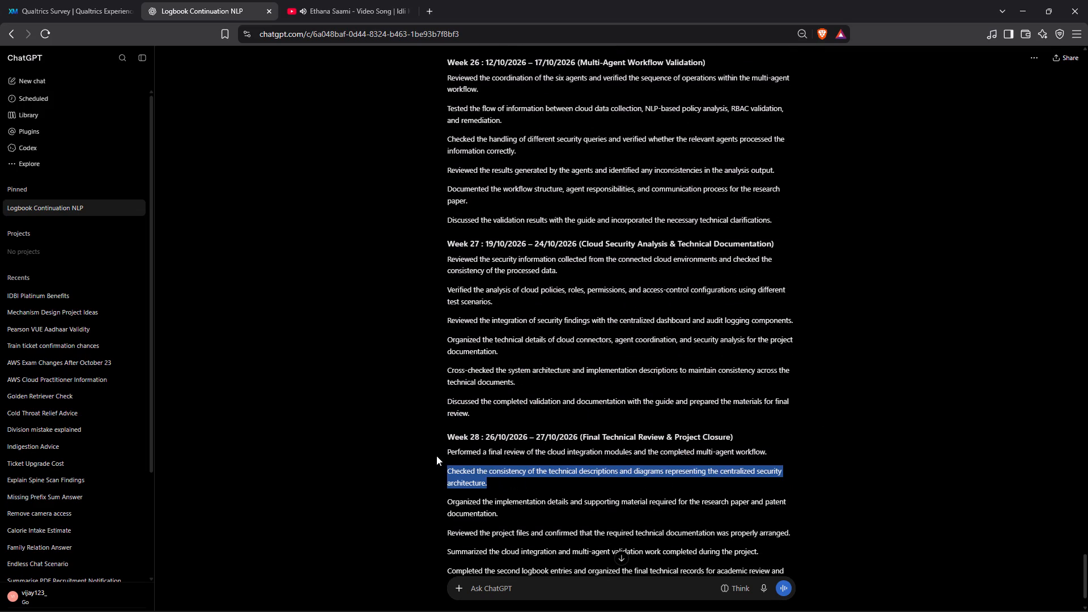
pyautogui.moveTo(436, 456); pyautogui.dragTo(436, 454)
pyautogui.hotkey('ctrl', 'c')
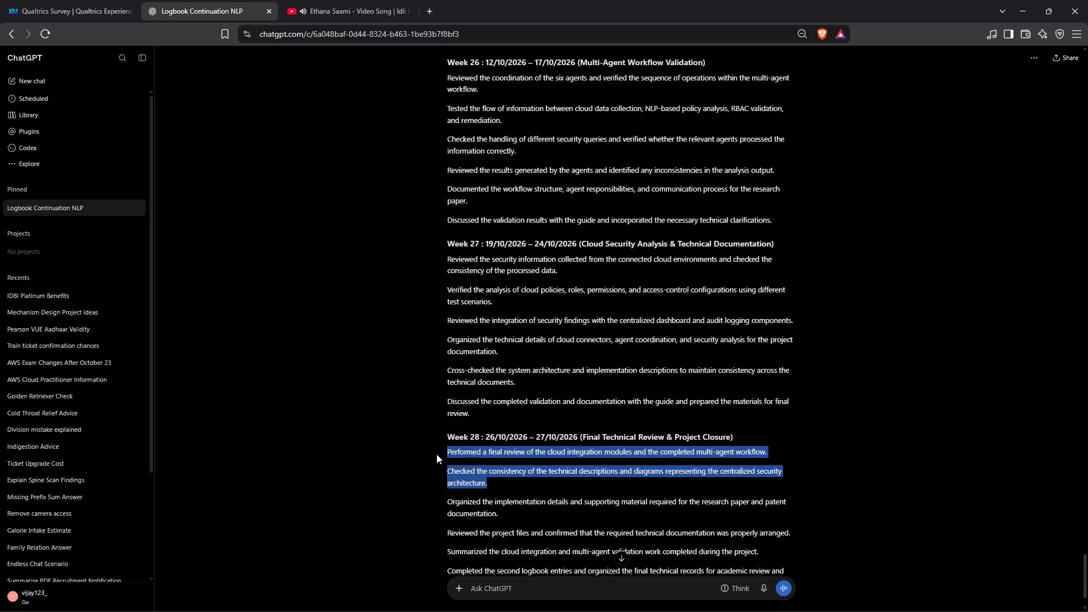
pyautogui.hotkey('alt', 'Tab')
pyautogui.moveTo(860, 308); pyautogui.dragTo(760, 251)
pyautogui.hotkey('ctrl', 'v')
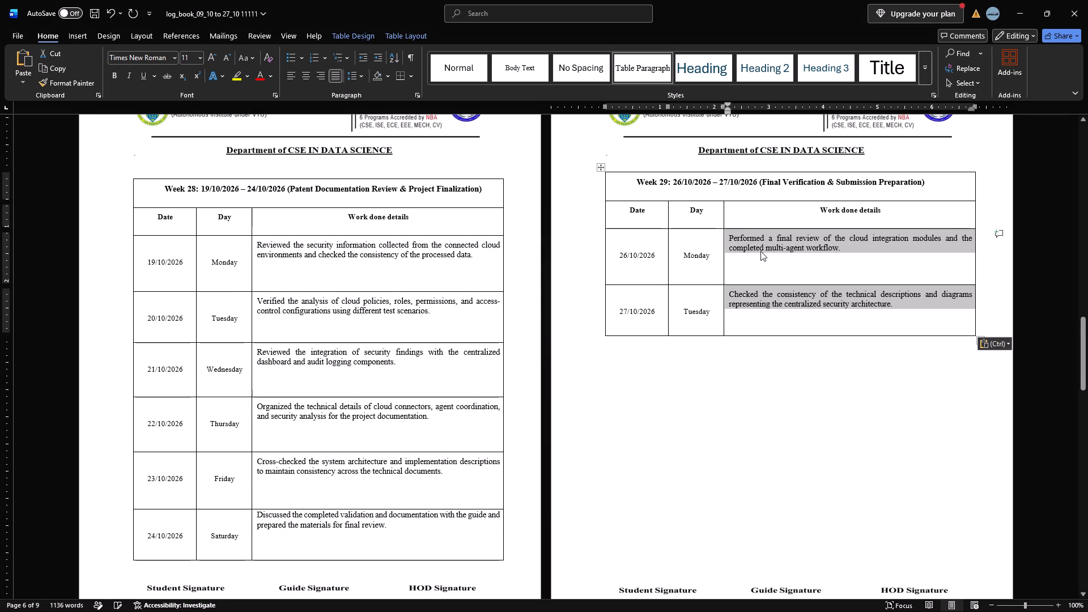
pyautogui.click(835, 404)
# Review the headings and work details of the Week 26 to Week 29 tables in the Word log book.
pyautogui.hscroll(1, 835, 404)
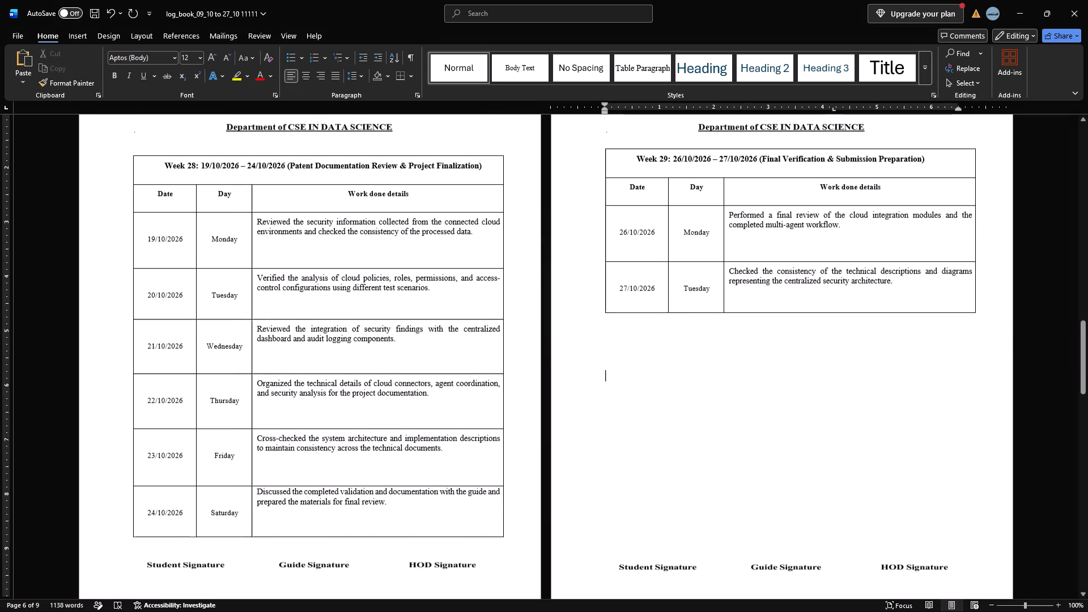
pyautogui.hscroll(1, 835, 404)
pyautogui.scroll(1, 835, 404)
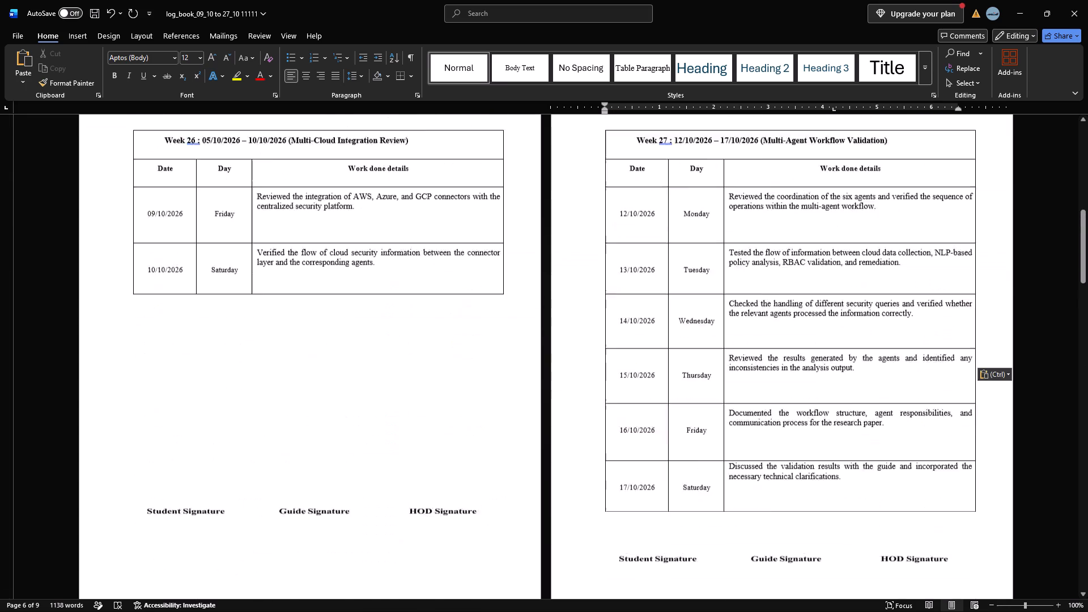
pyautogui.scroll(2, 835, 404)
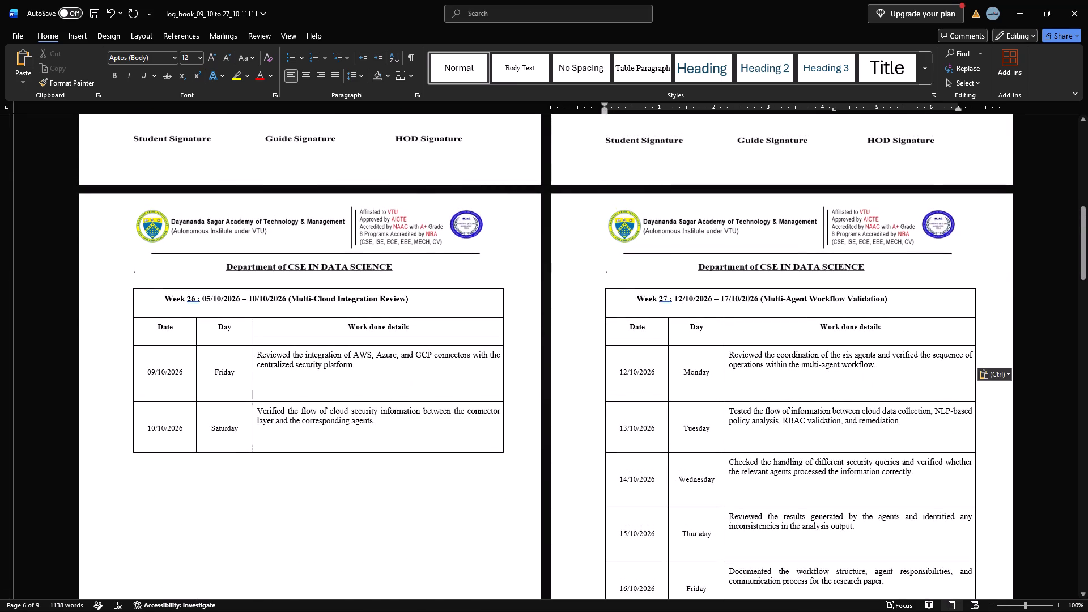
pyautogui.click(432, 488)
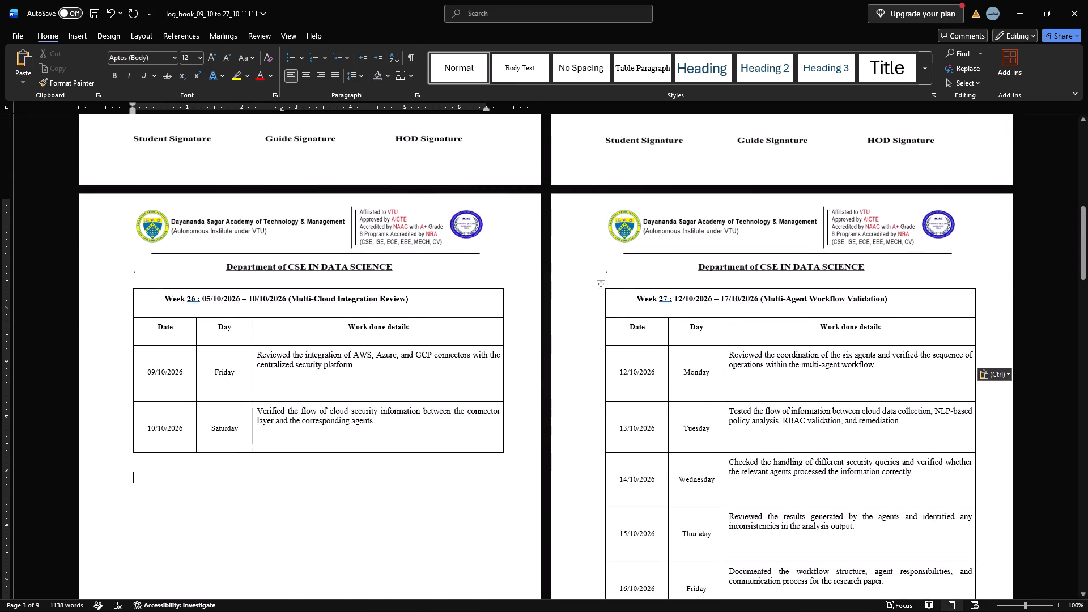
pyautogui.scroll(-4, 696, 399)
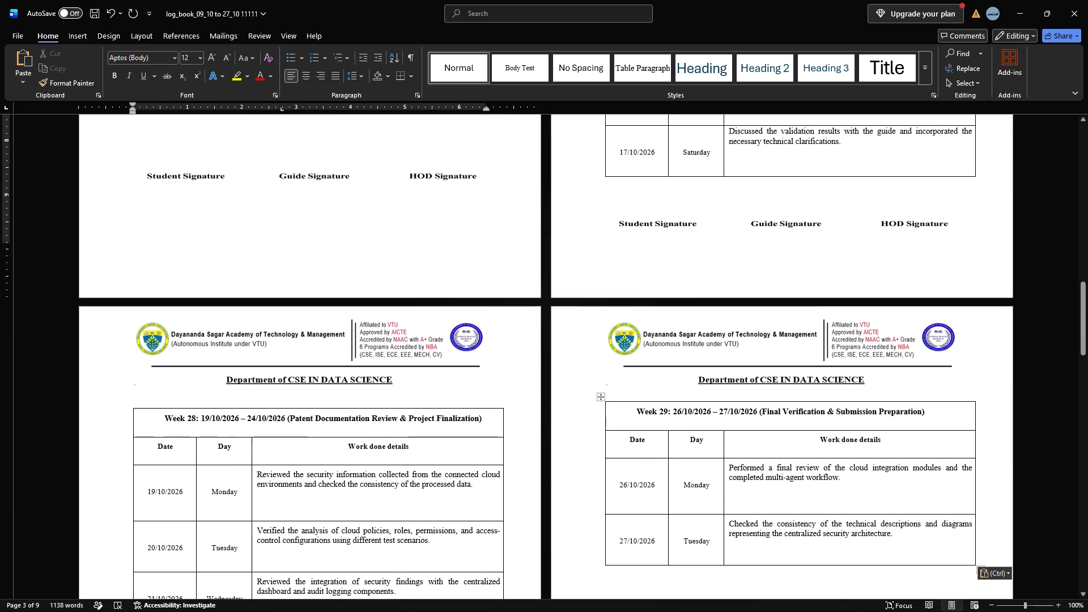
pyautogui.click(674, 549)
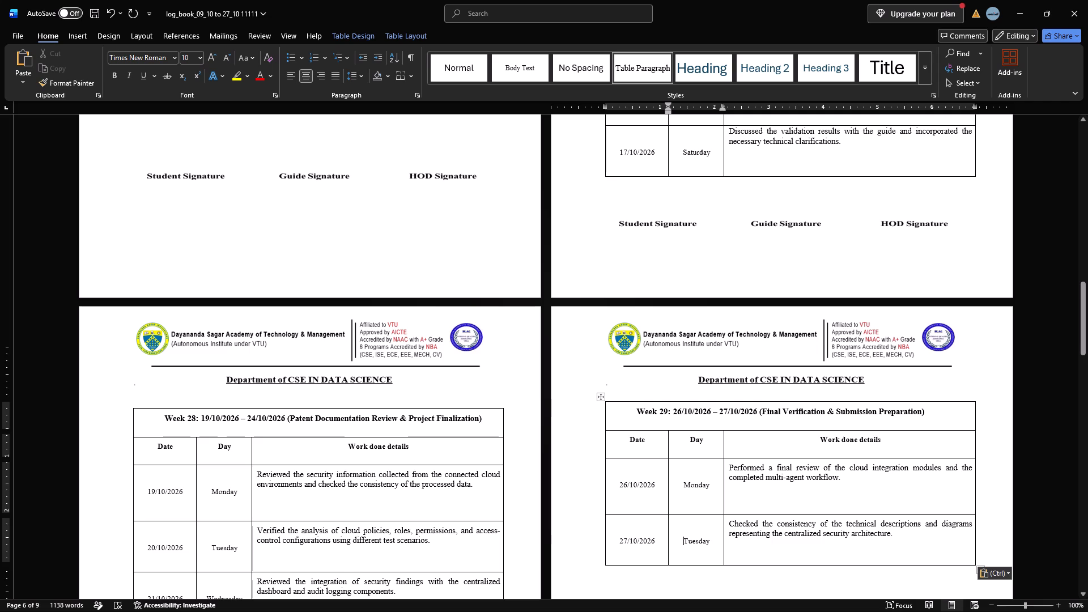
pyautogui.scroll(-1, 674, 549)
pyautogui.scroll(2, 674, 549)
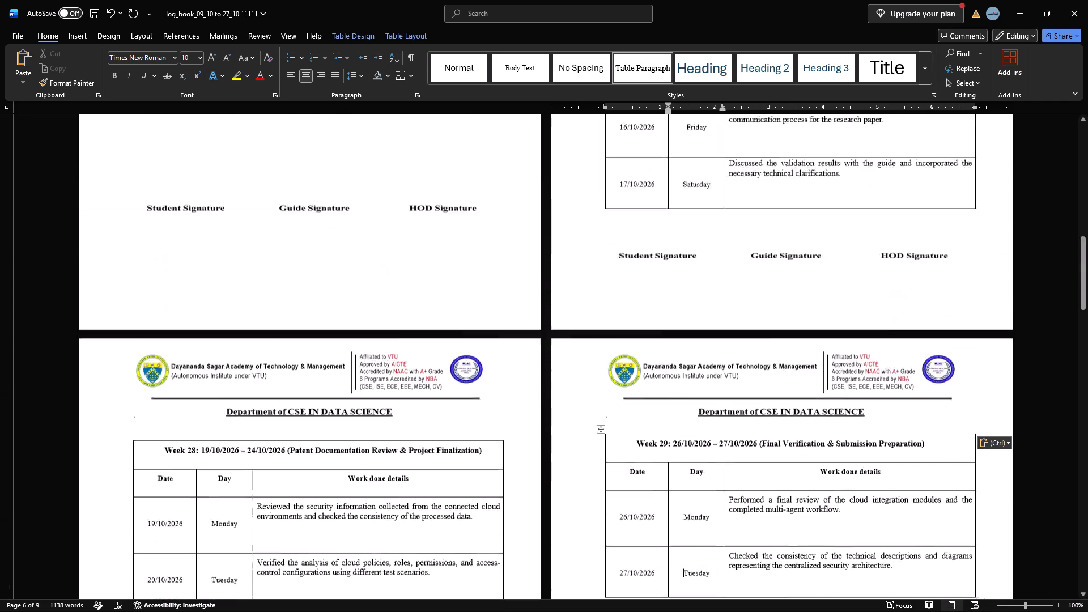
pyautogui.scroll(1, 674, 549)
pyautogui.scroll(-1, 674, 549)
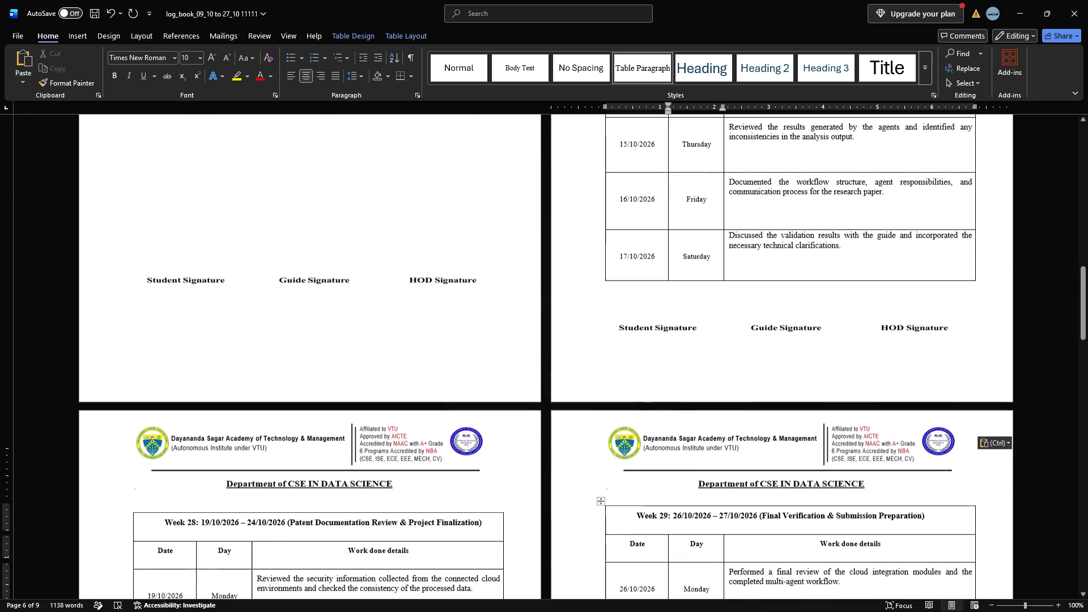
pyautogui.scroll(-1, 674, 549)
pyautogui.click(433, 477)
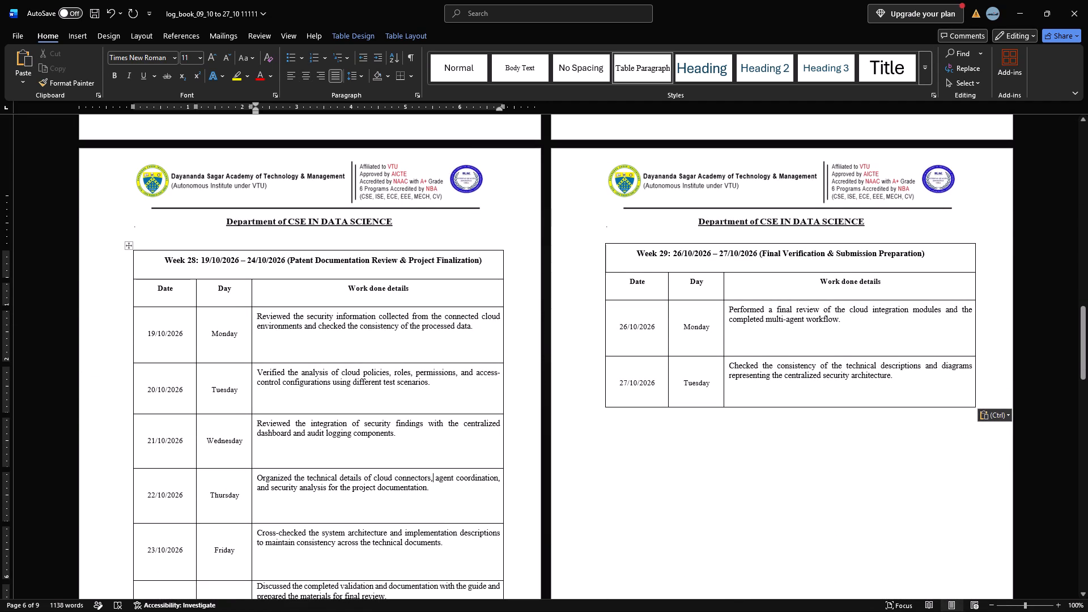
pyautogui.click(707, 393)
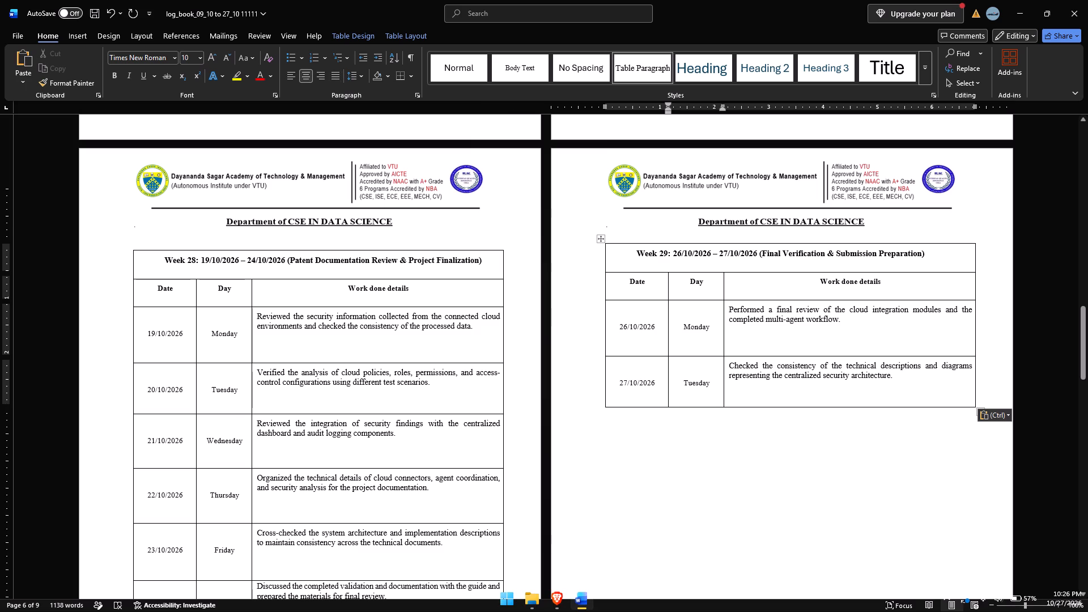
# Open the exported PDF log_book_09_10_09 to 27_10 111111 from the log_book folder and look through its Week 26 to Week 29 pages.
pyautogui.click(539, 601)
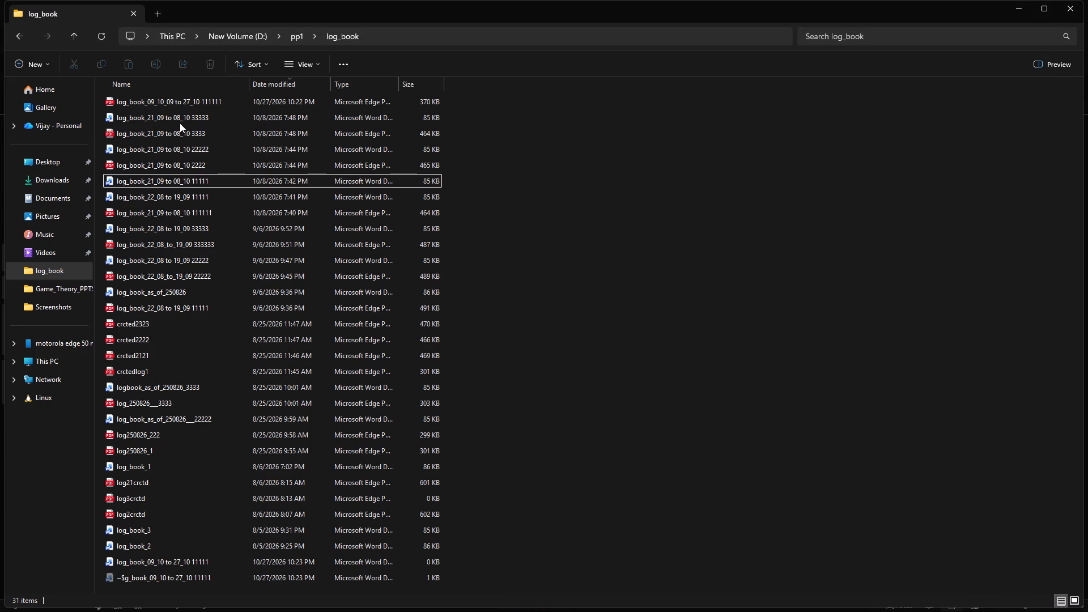
pyautogui.doubleClick(176, 106)
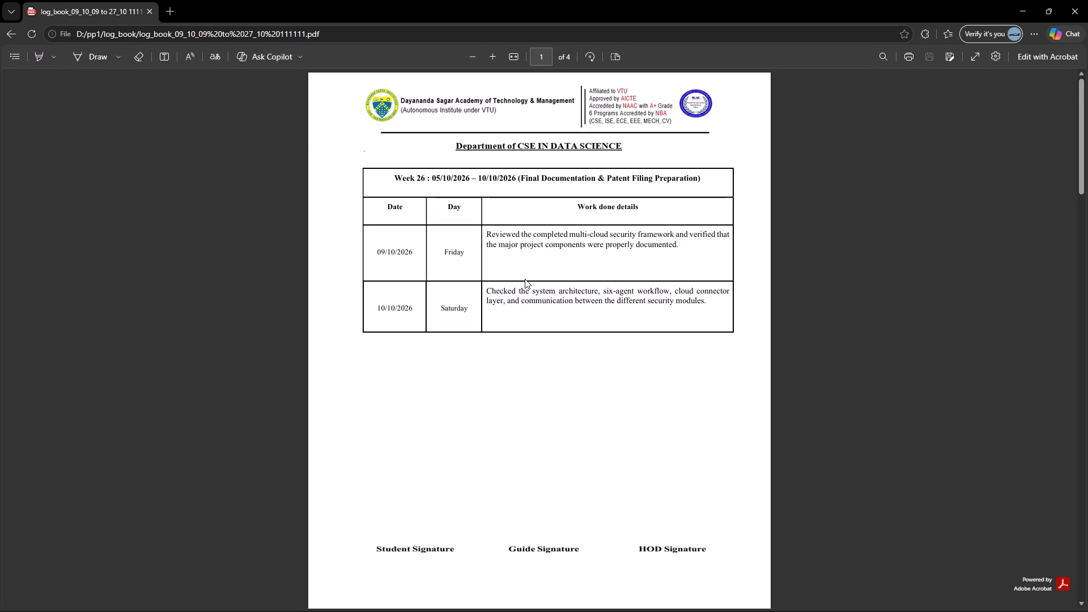
pyautogui.scroll(-7, 525, 279)
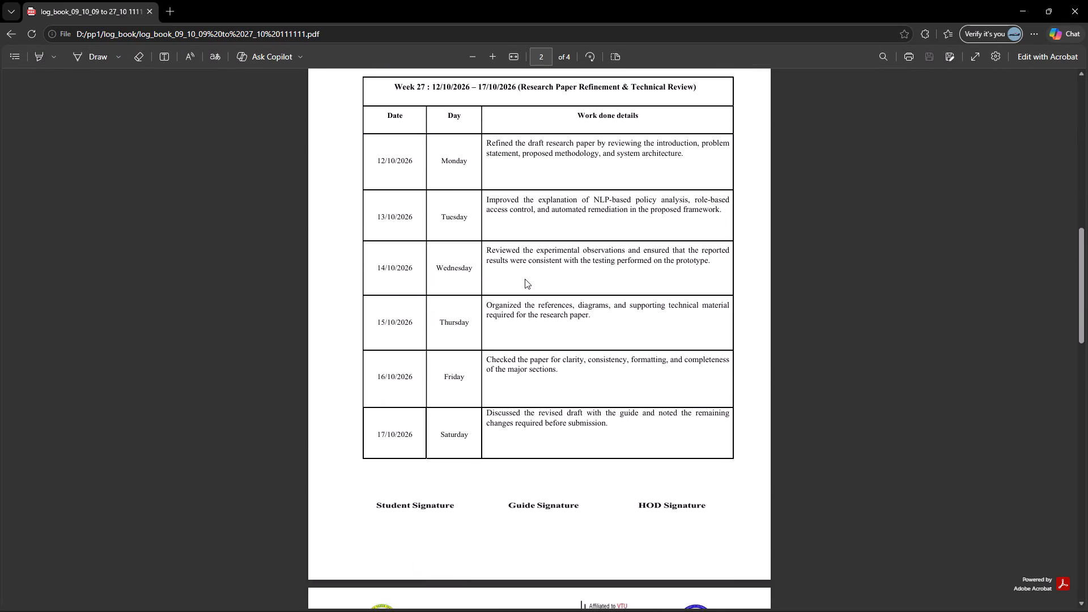
pyautogui.scroll(-4, 525, 279)
pyautogui.scroll(2, 525, 279)
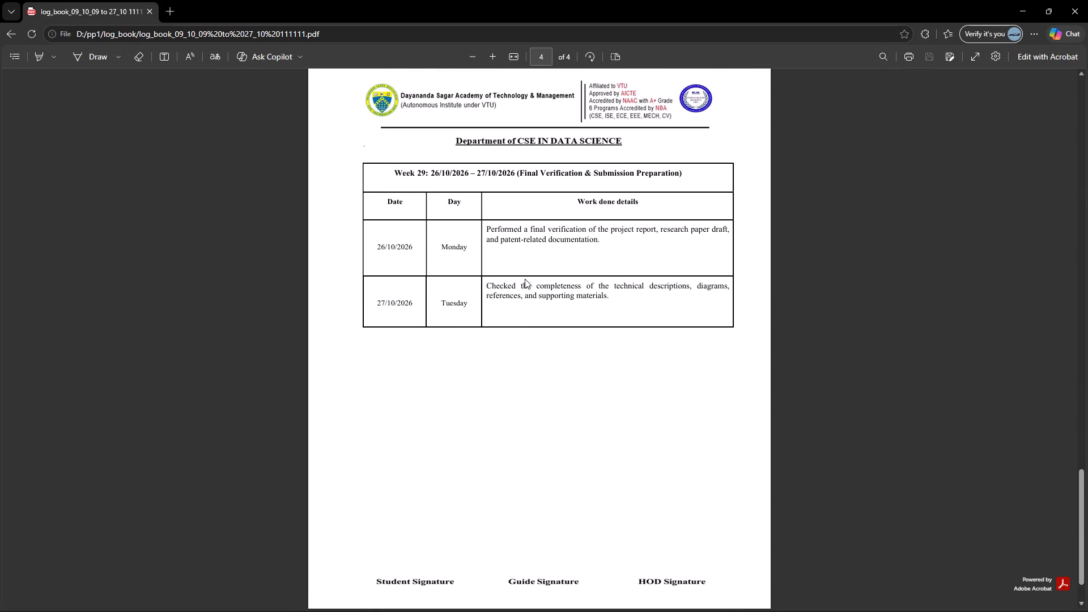
pyautogui.scroll(6, 525, 279)
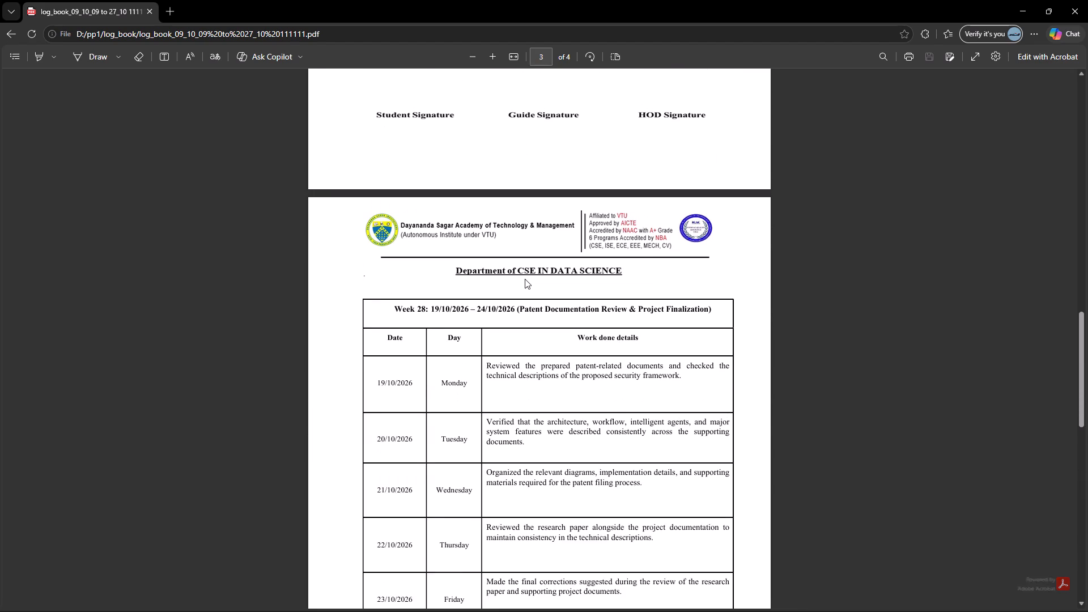
pyautogui.scroll(5, 525, 279)
pyautogui.scroll(-2, 525, 279)
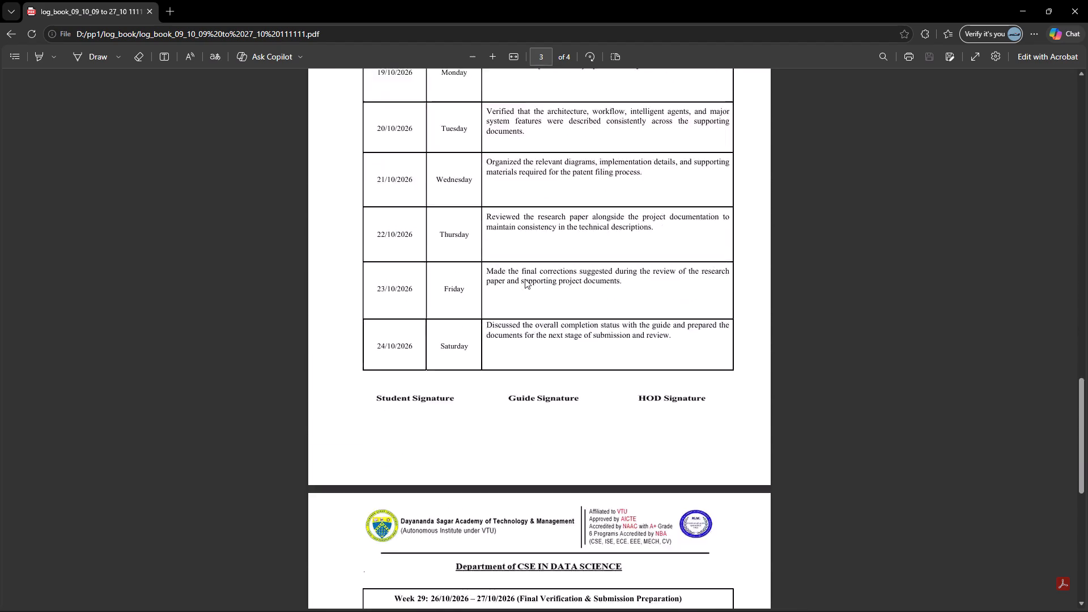
pyautogui.scroll(1, 525, 279)
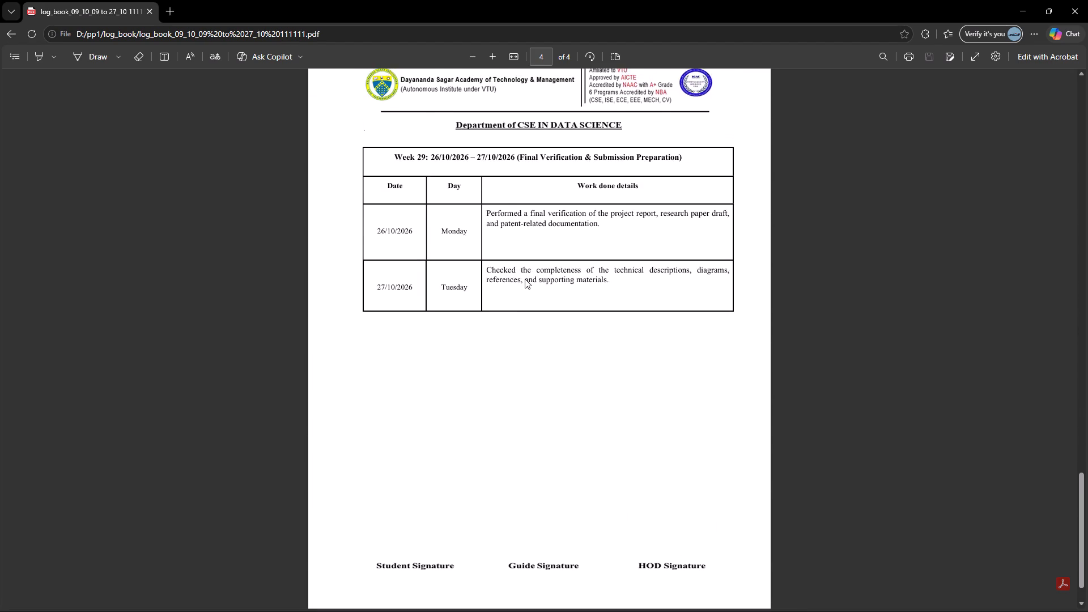
pyautogui.scroll(7, 525, 279)
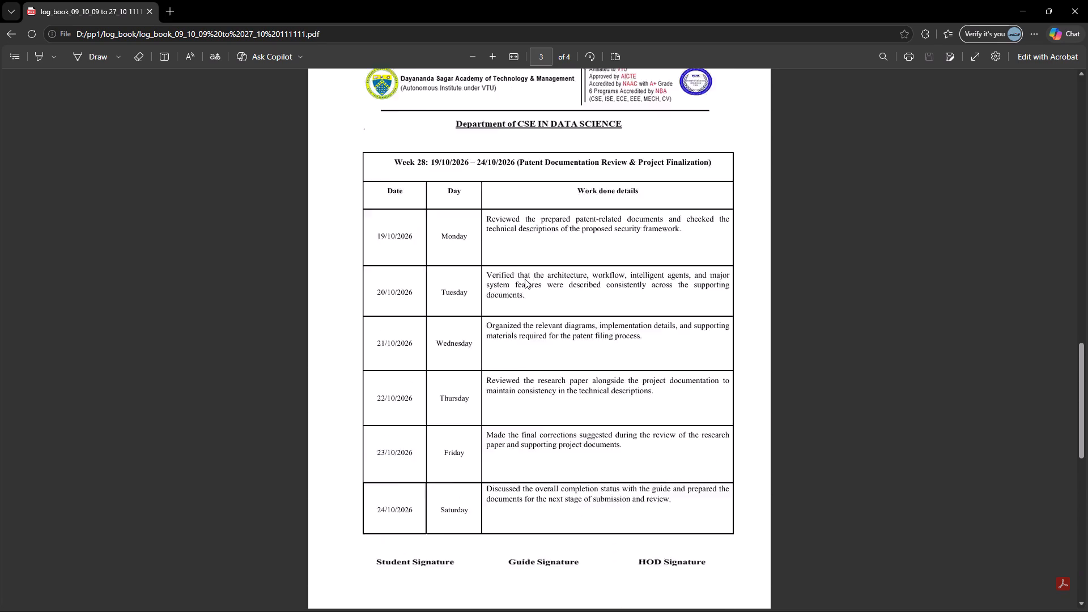
pyautogui.scroll(5, 525, 279)
pyautogui.scroll(-1, 525, 279)
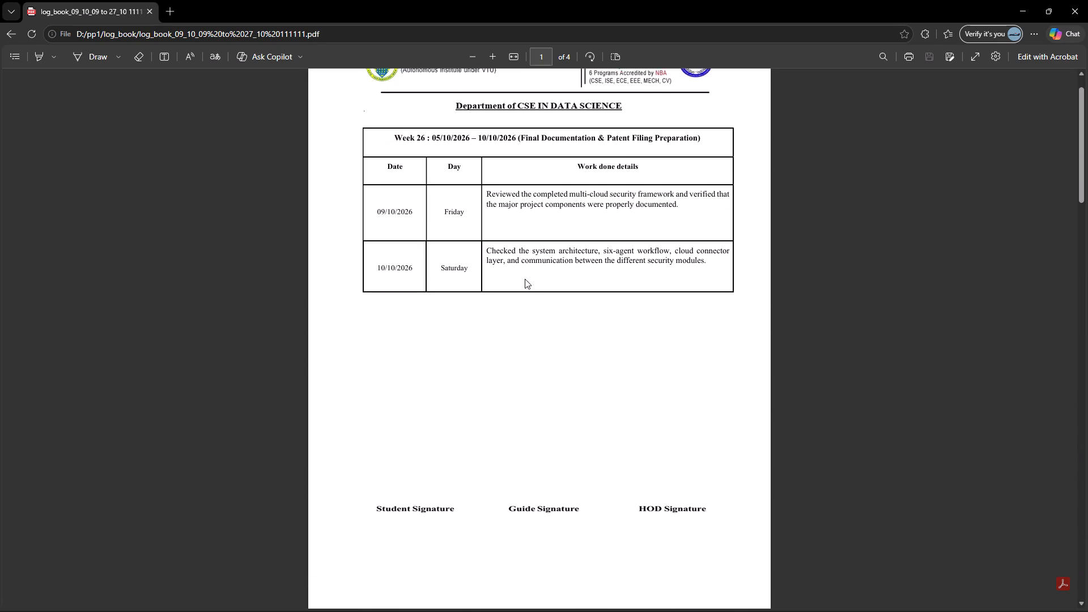
pyautogui.scroll(-4, 525, 279)
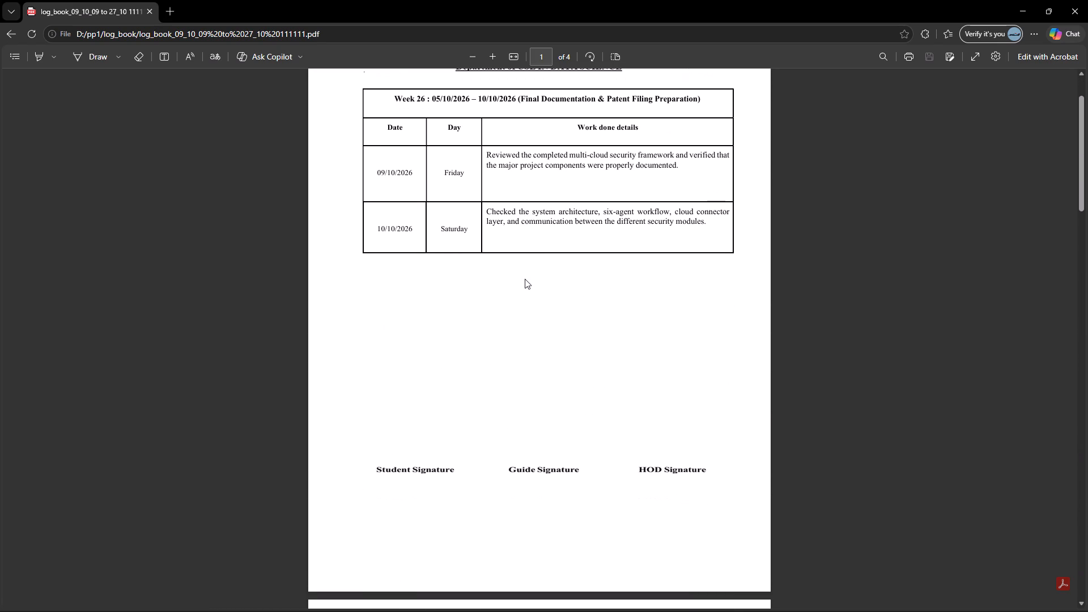
pyautogui.scroll(-7, 525, 279)
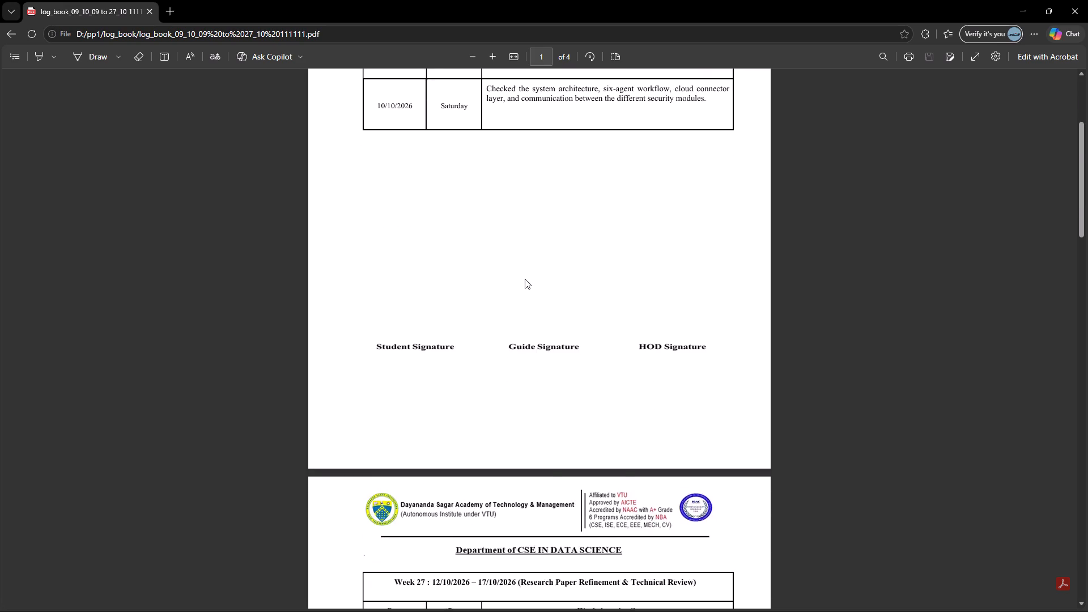
# Look through the remaining Week 27 to Week 29 pages of the exported PDF and close it.
pyautogui.scroll(-5, 525, 279)
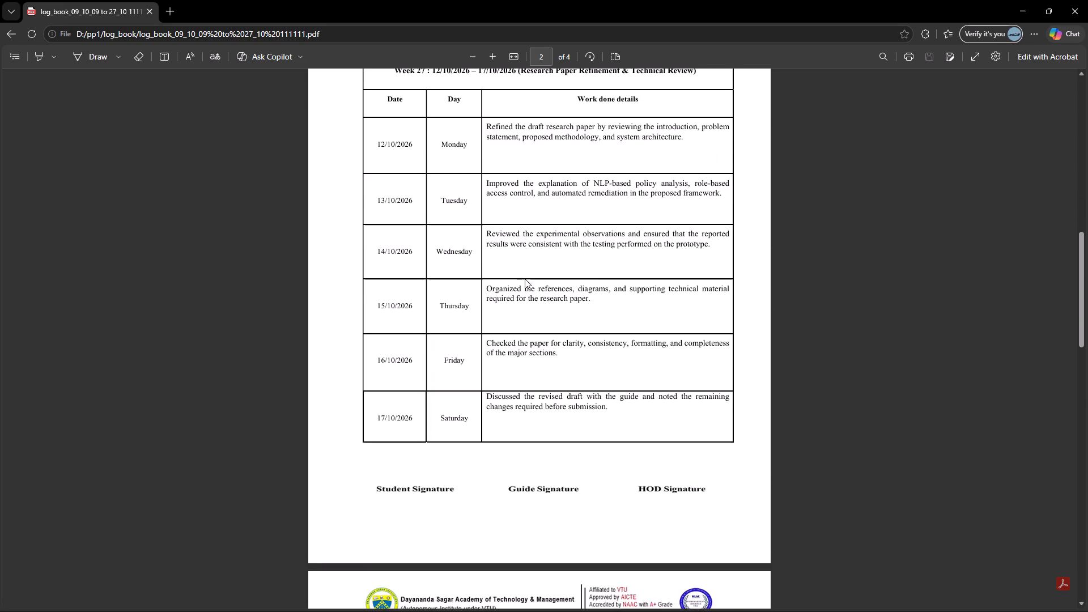
pyautogui.scroll(-6, 525, 279)
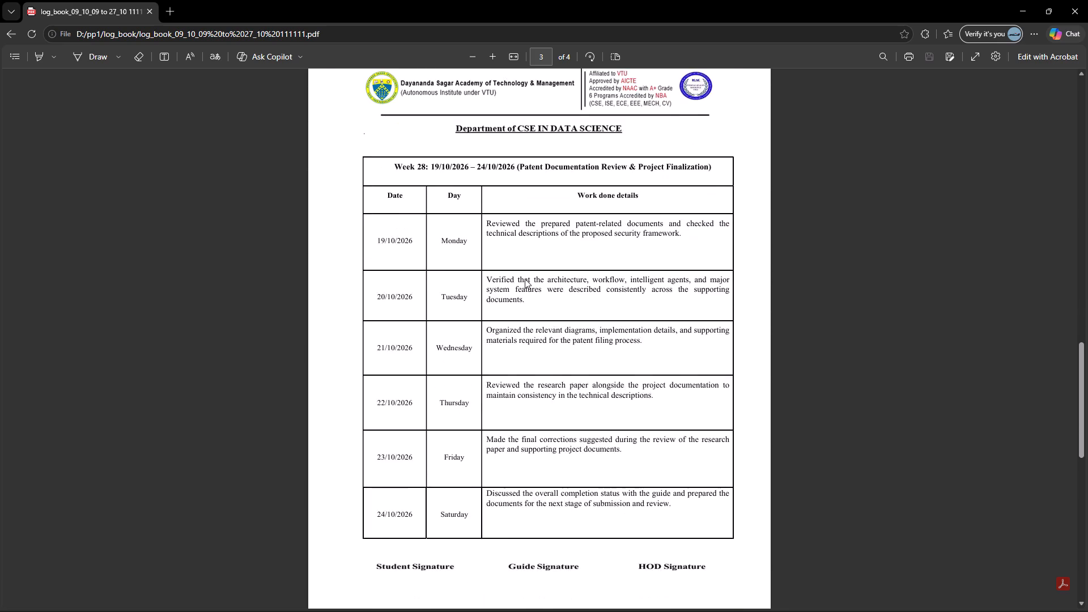
pyautogui.scroll(-5, 525, 279)
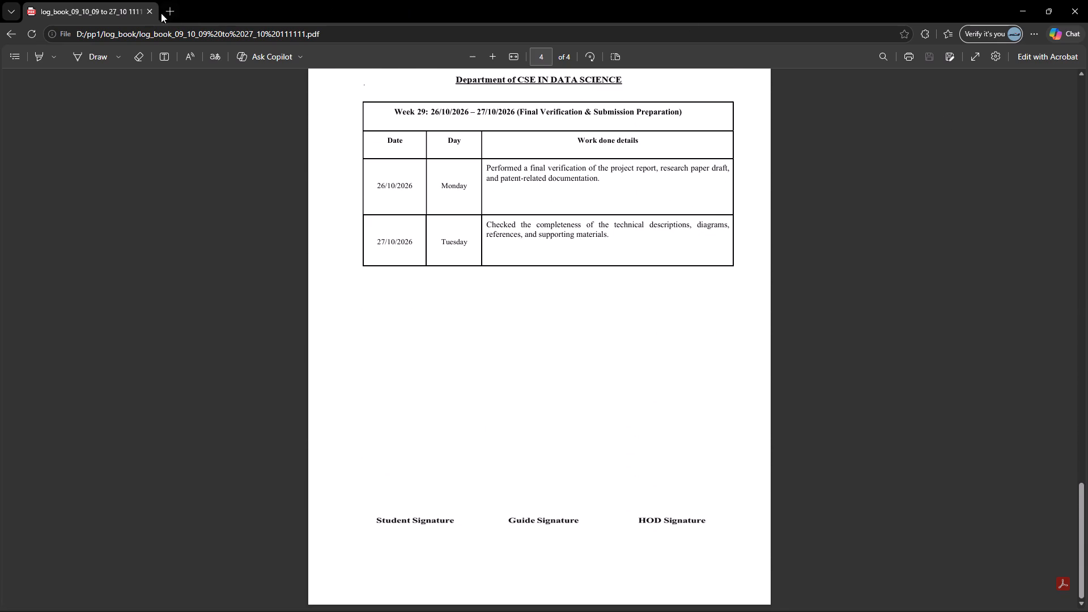
pyautogui.click(146, 9)
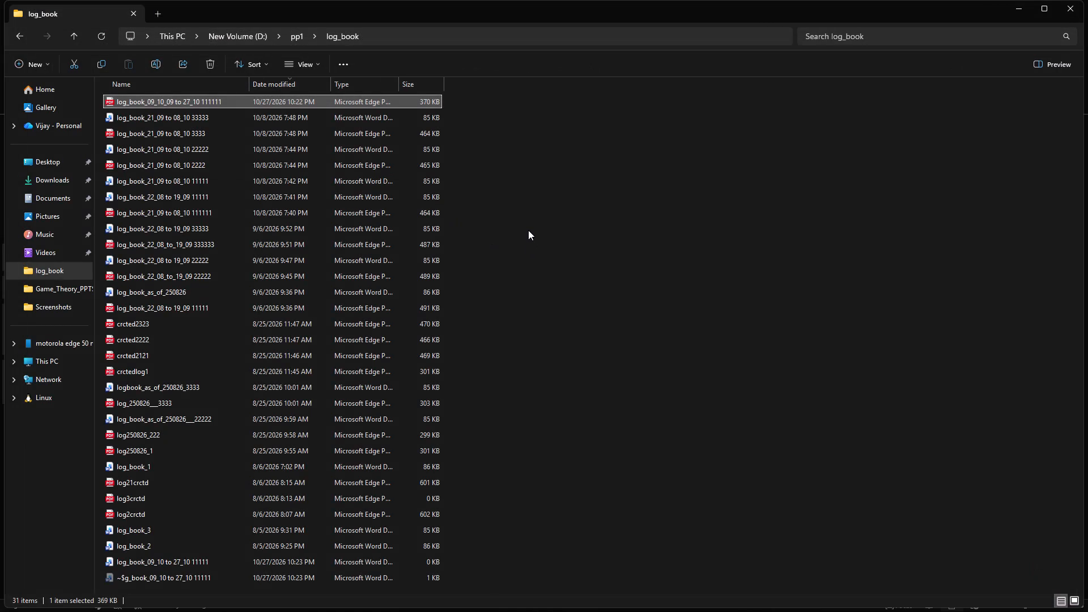
pyautogui.hotkey('alt', 'Tab')
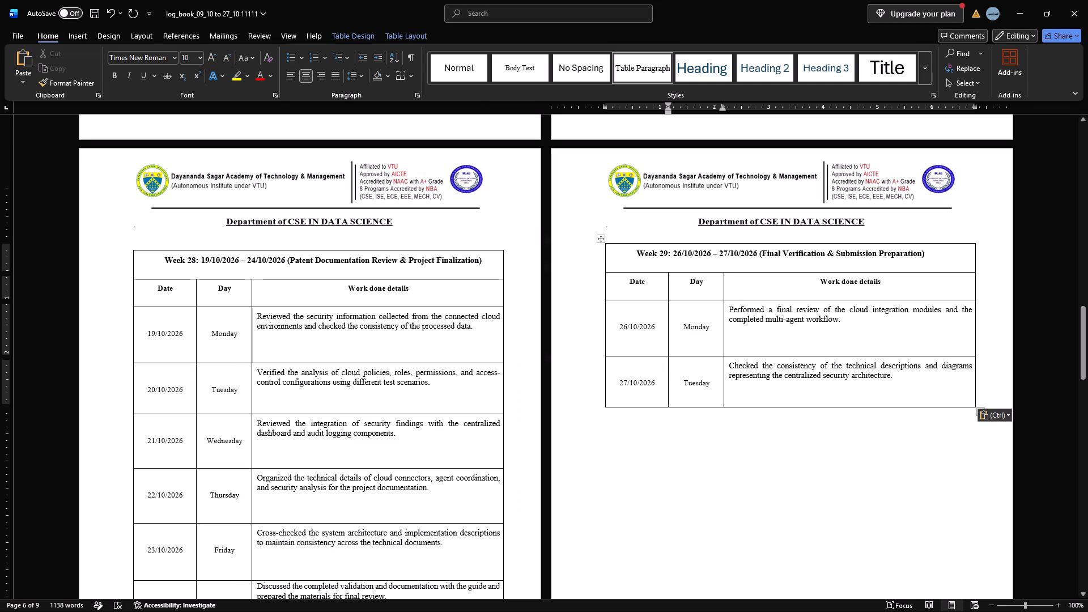
pyautogui.scroll(-1, 787, 415)
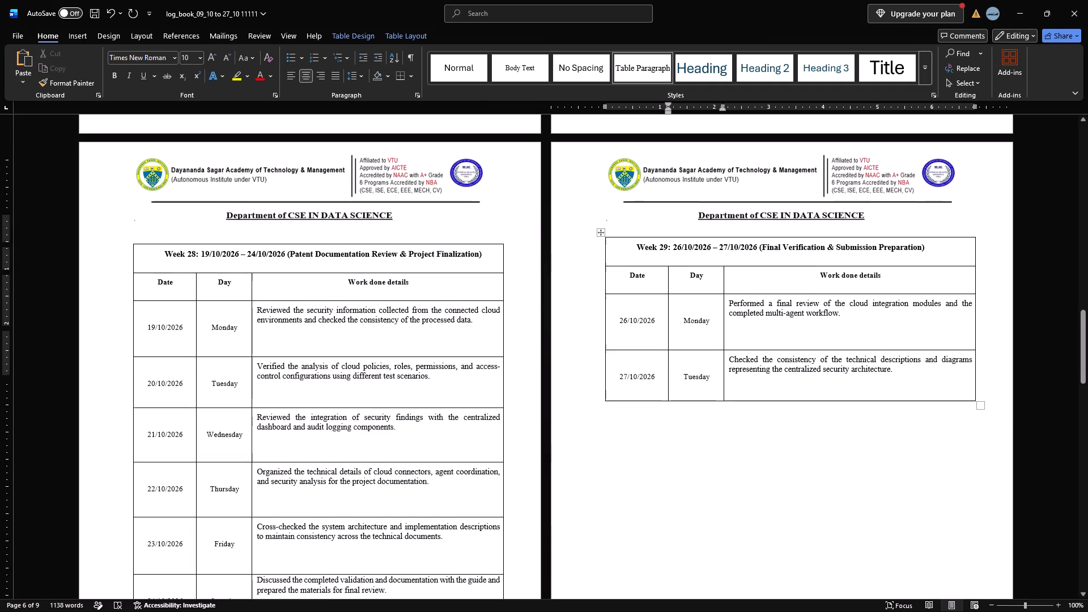
pyautogui.scroll(-1, 787, 415)
pyautogui.scroll(1, 787, 415)
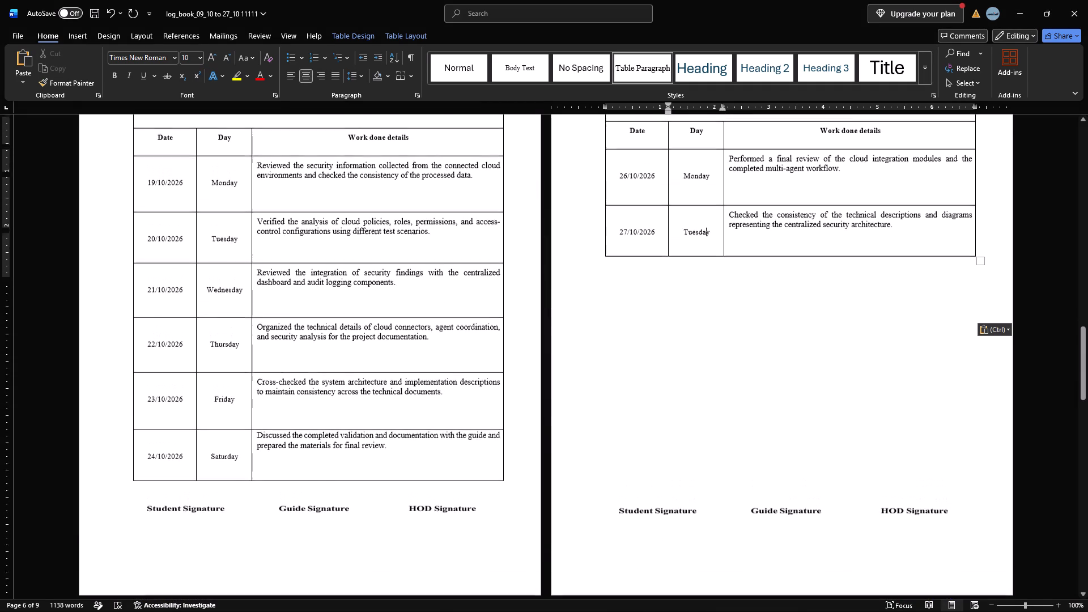
pyautogui.scroll(1, 787, 415)
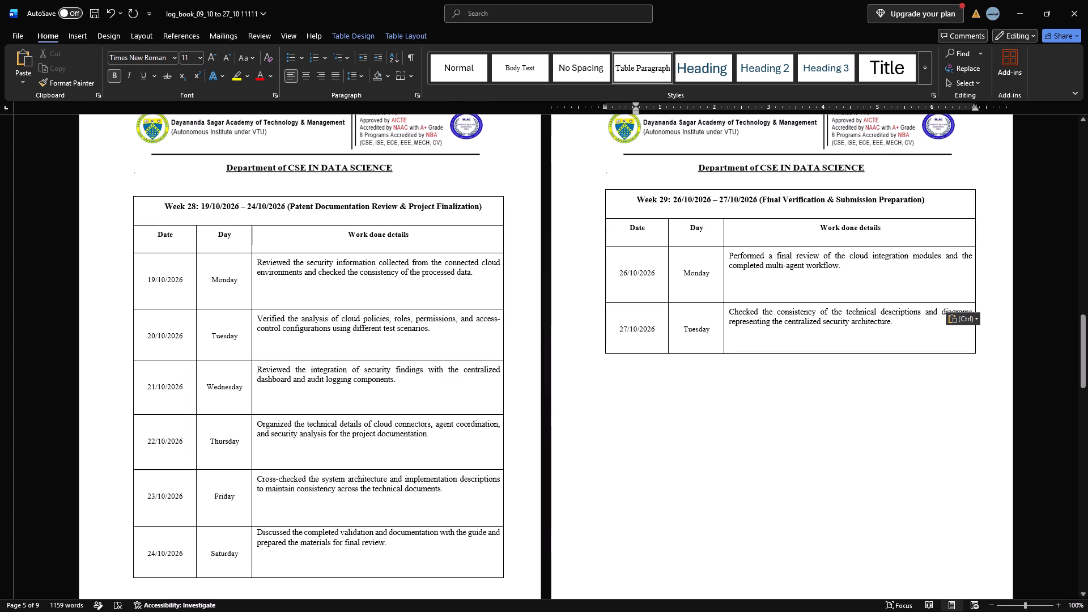
pyautogui.hotkey('alt', 'Tab')
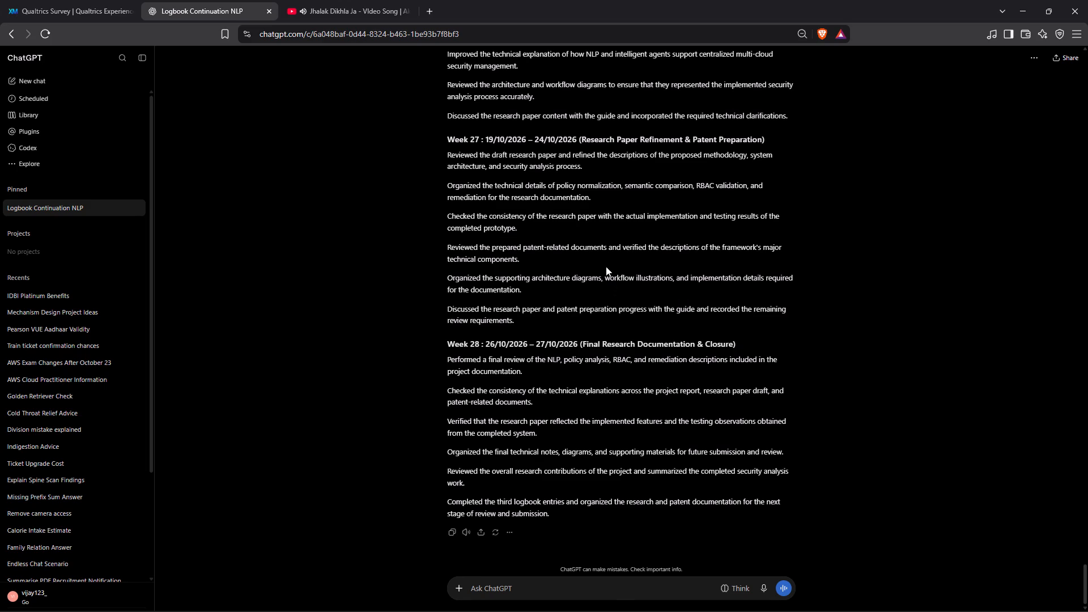
pyautogui.hotkey('alt', 'Tab')
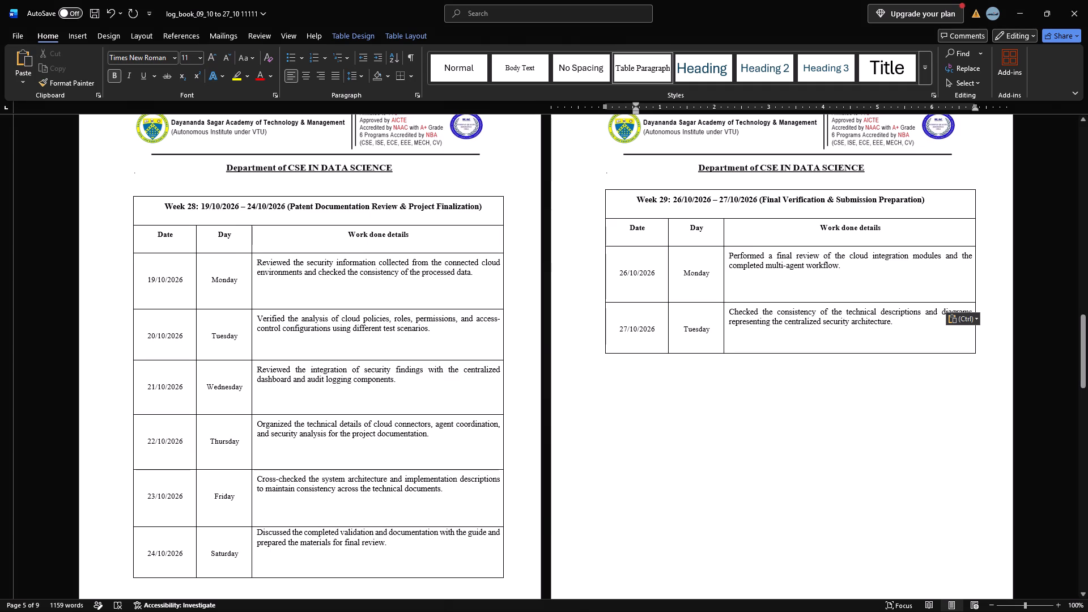
pyautogui.hotkey('alt', 'Tab')
pyautogui.hotkey('alt', 'Tab')
pyautogui.scroll(4, 711, 249)
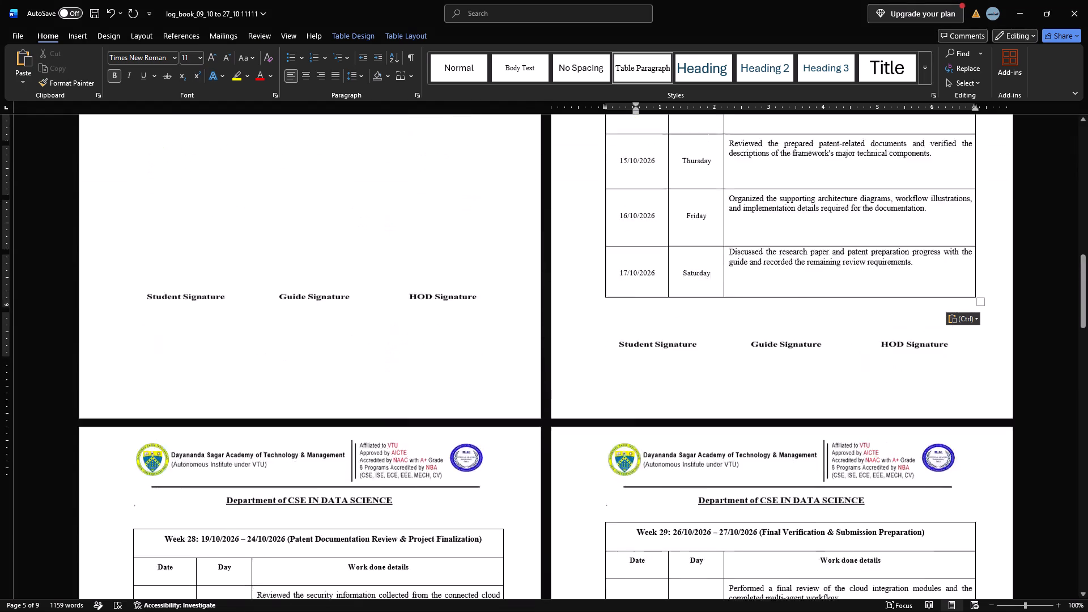
pyautogui.scroll(2, 711, 249)
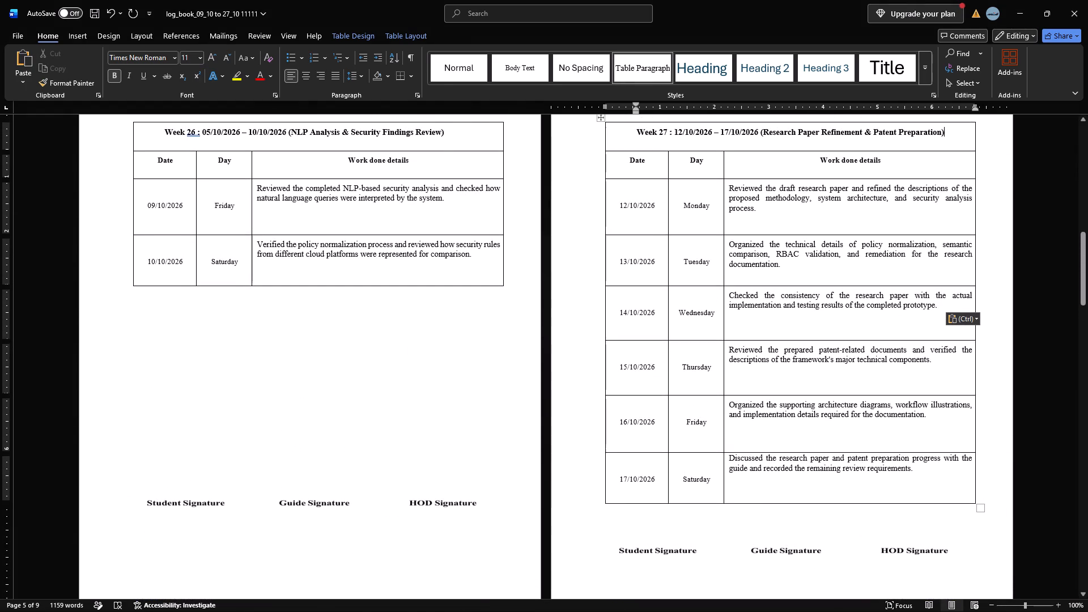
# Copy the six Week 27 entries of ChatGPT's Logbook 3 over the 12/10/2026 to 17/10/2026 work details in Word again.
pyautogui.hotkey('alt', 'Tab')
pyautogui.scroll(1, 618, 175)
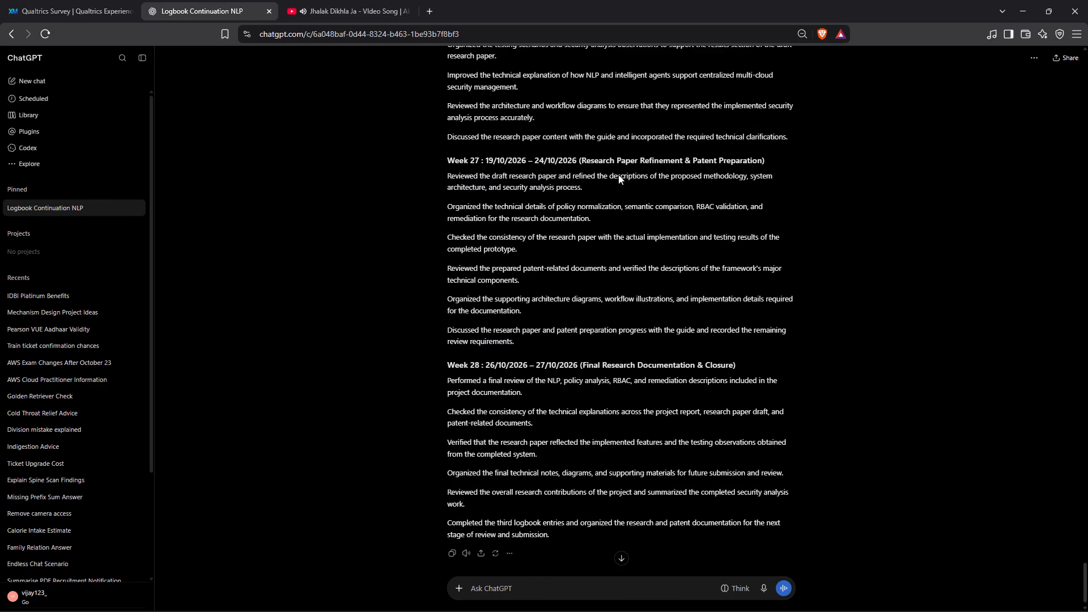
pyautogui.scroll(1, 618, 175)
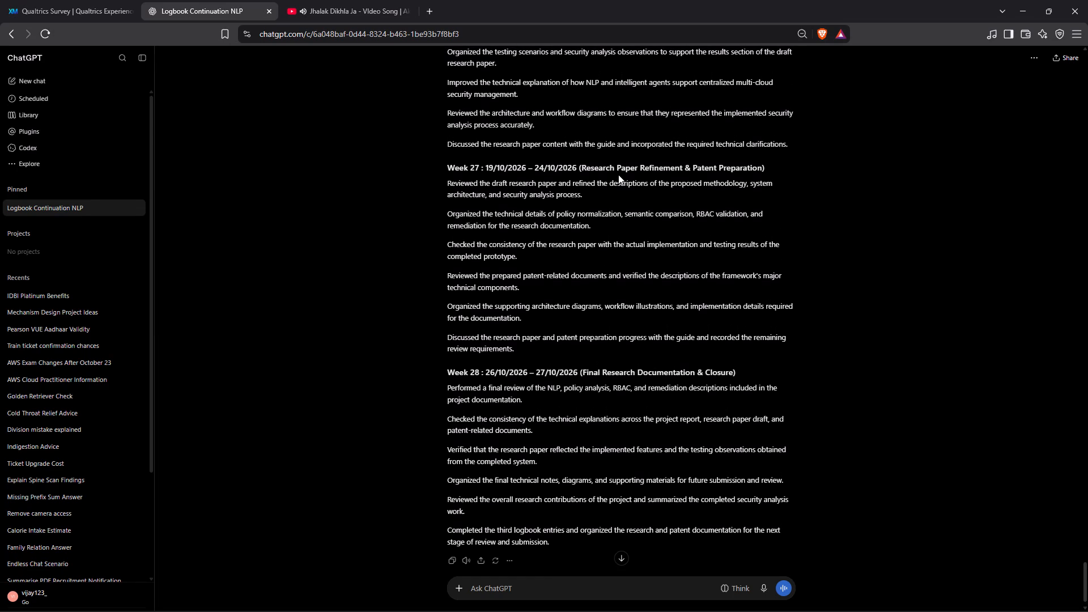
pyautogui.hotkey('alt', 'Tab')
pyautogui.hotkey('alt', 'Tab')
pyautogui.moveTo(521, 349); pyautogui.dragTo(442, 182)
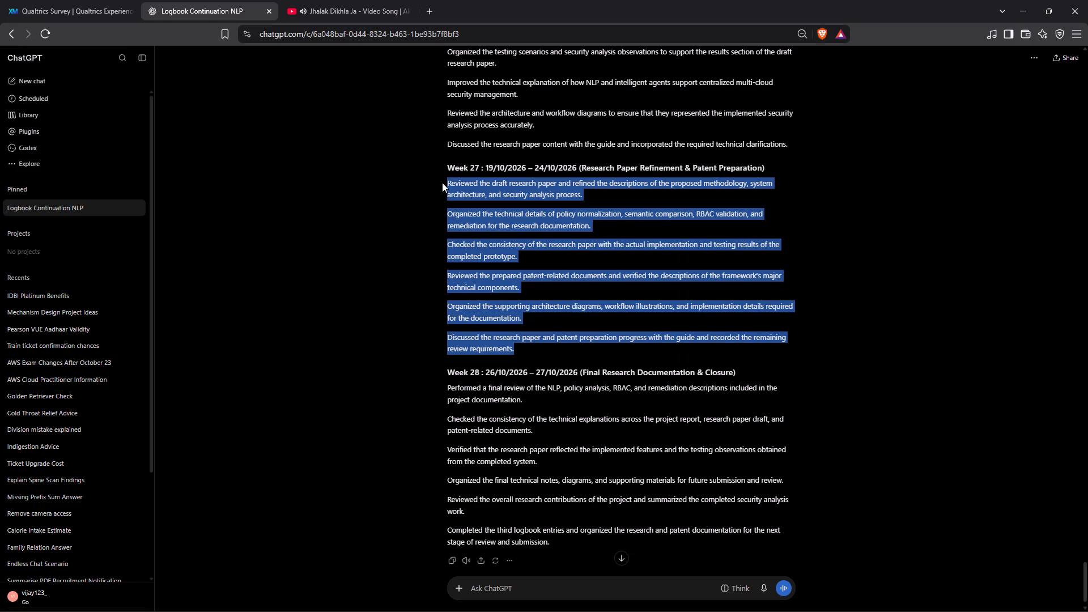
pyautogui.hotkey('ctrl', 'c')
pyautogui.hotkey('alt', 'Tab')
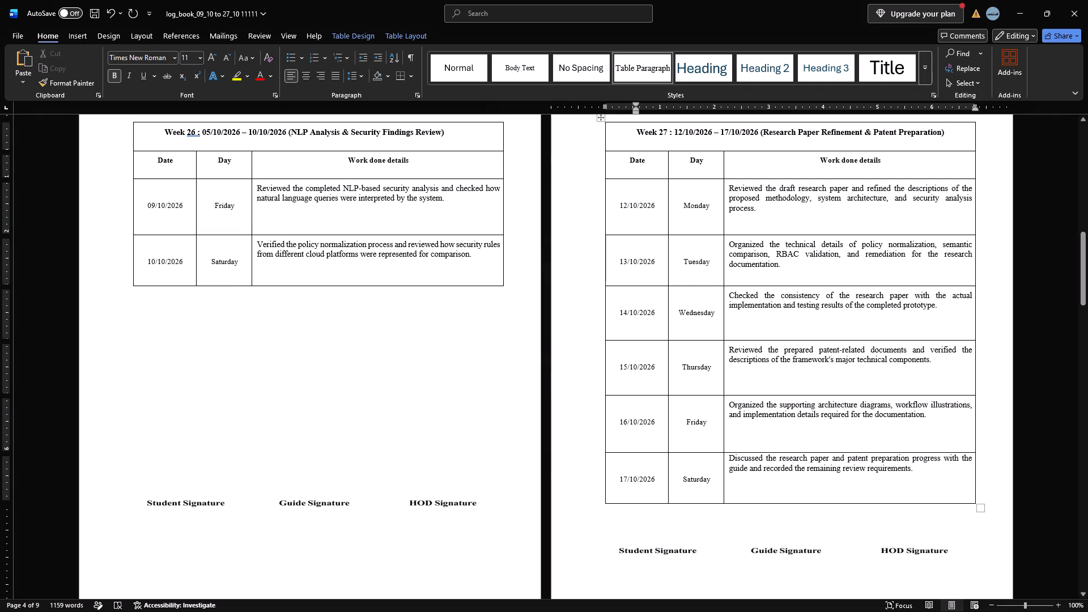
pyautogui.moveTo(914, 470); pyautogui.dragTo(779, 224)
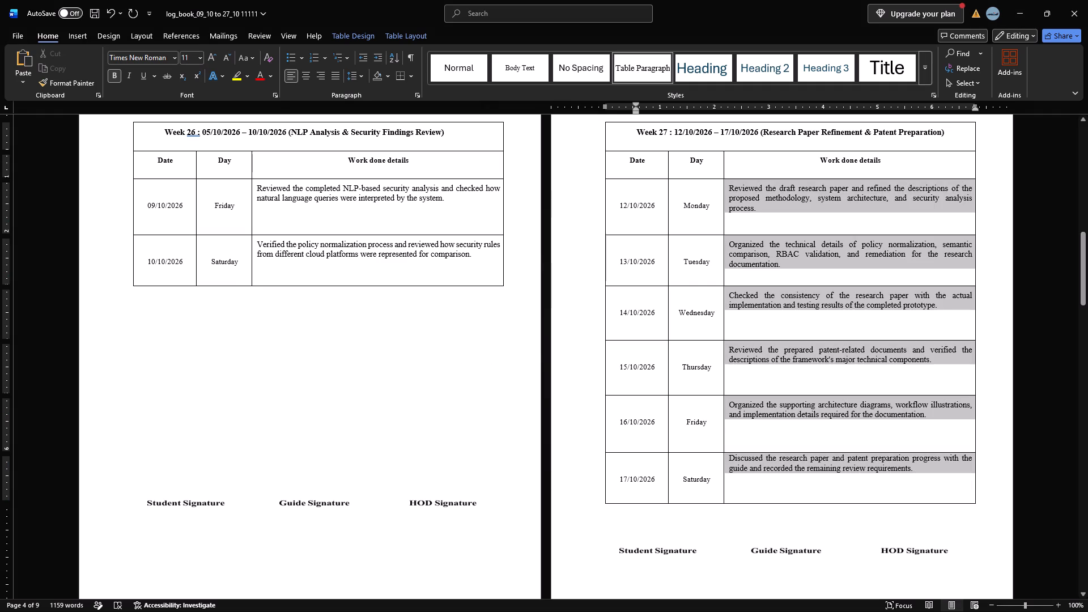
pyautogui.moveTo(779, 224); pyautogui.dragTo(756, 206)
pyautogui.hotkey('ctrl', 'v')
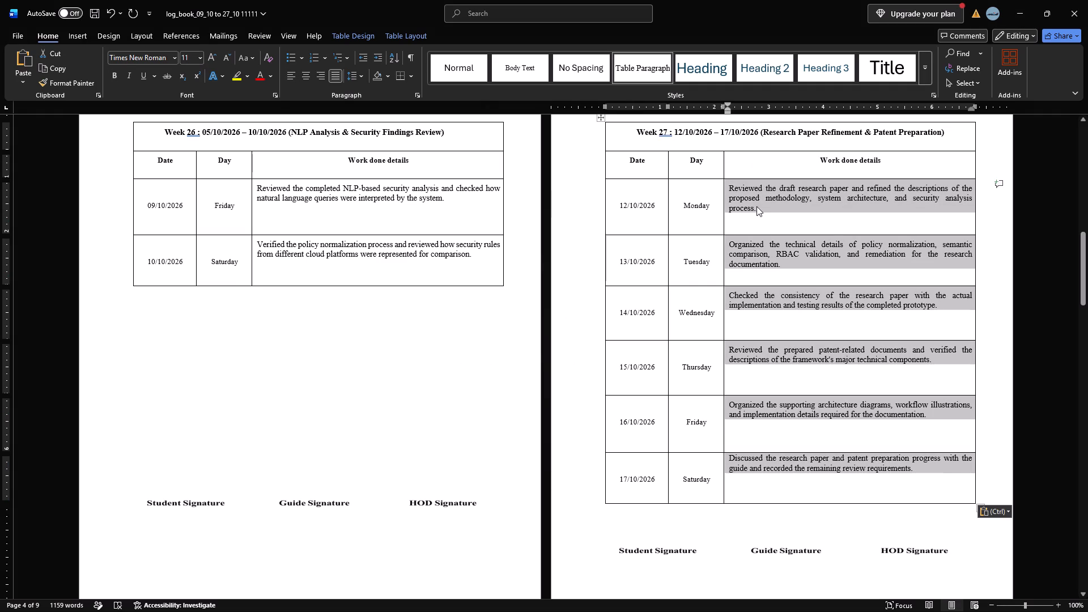
# Copy the six Week 26 entries of ChatGPT's Logbook 3 over the 12/10/2026 to 17/10/2026 work details in Word's Week 27 table.
pyautogui.hotkey('alt', 'Tab')
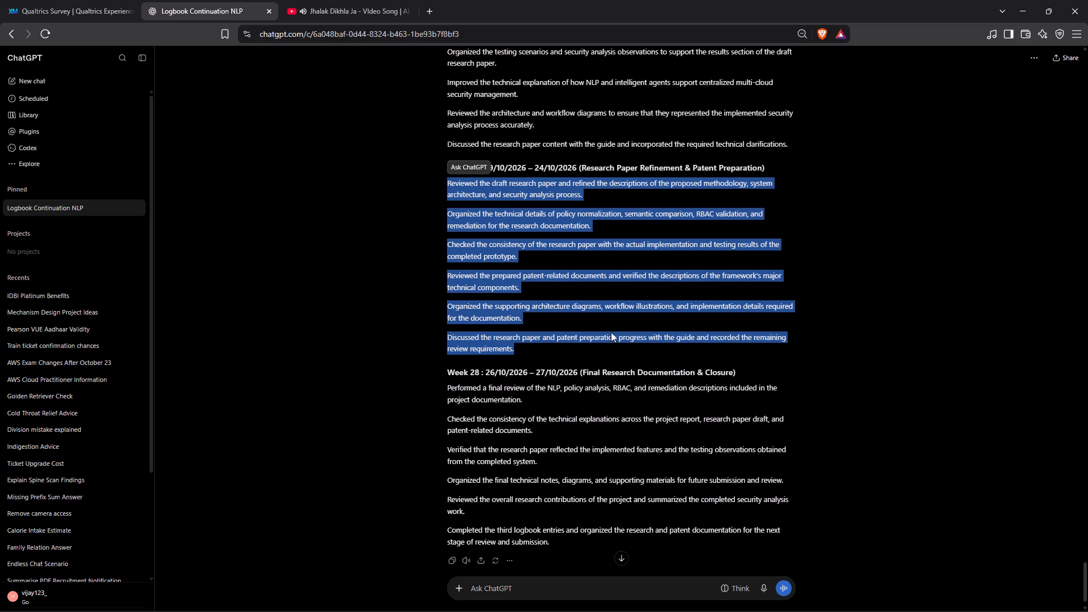
pyautogui.click(856, 335)
pyautogui.scroll(1, 856, 335)
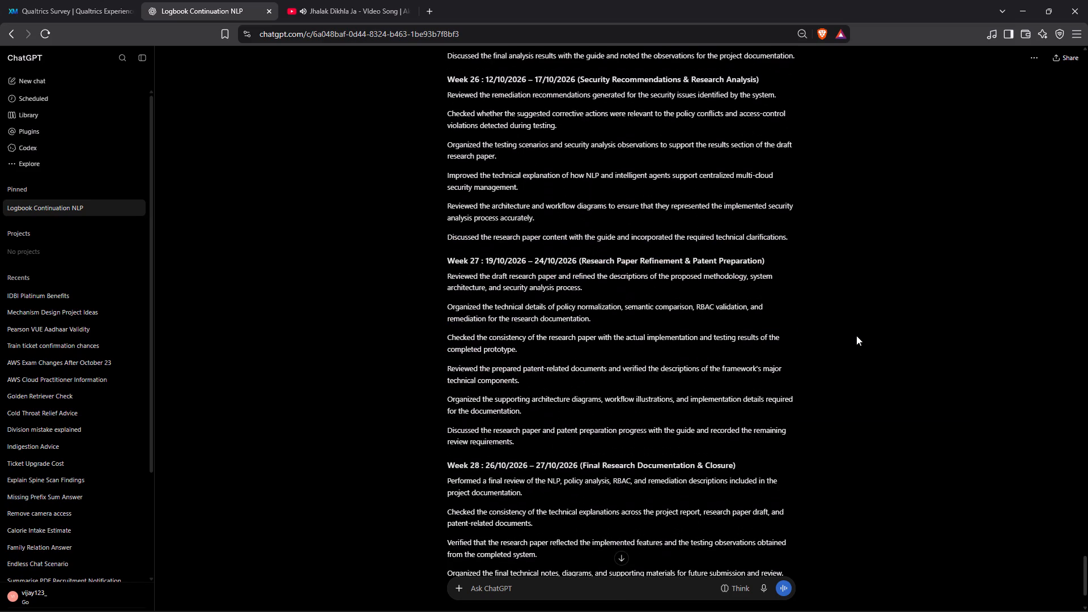
pyautogui.scroll(1, 856, 335)
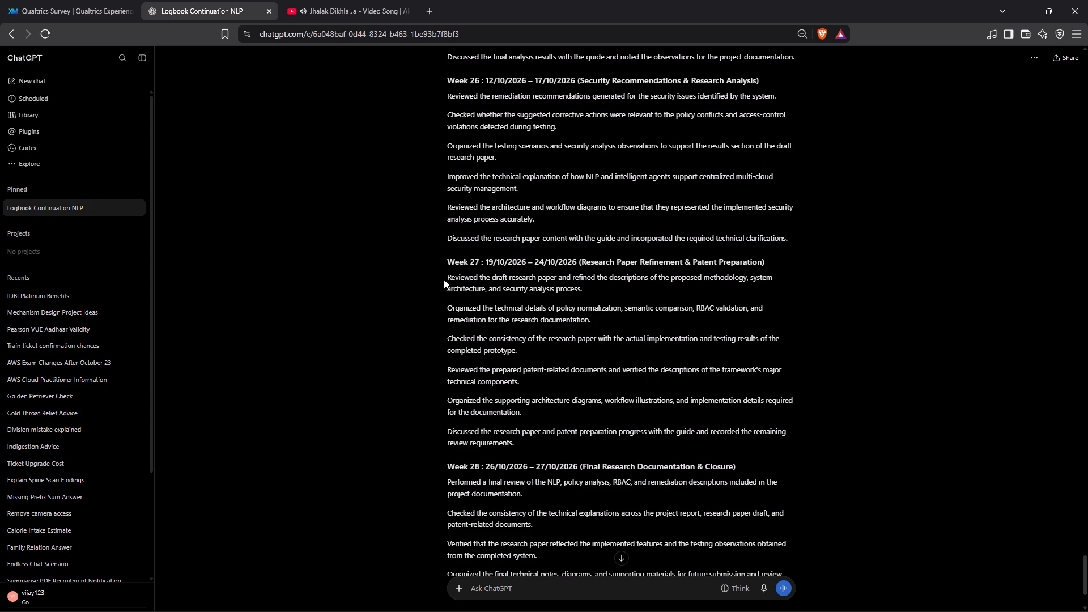
pyautogui.scroll(-1, 621, 388)
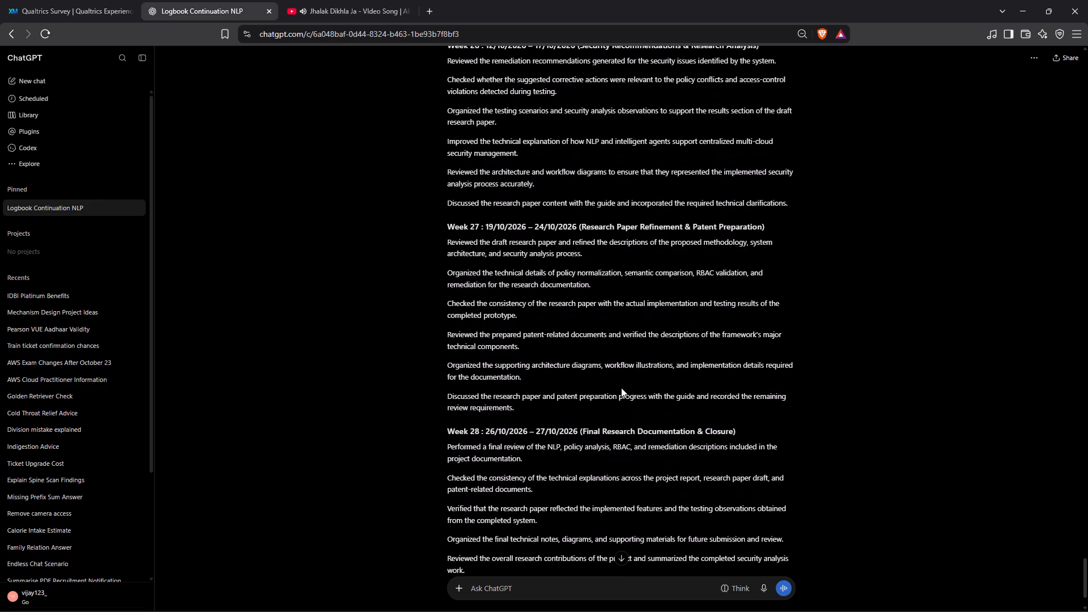
pyautogui.hotkey('alt', 'Tab')
pyautogui.scroll(1, 711, 365)
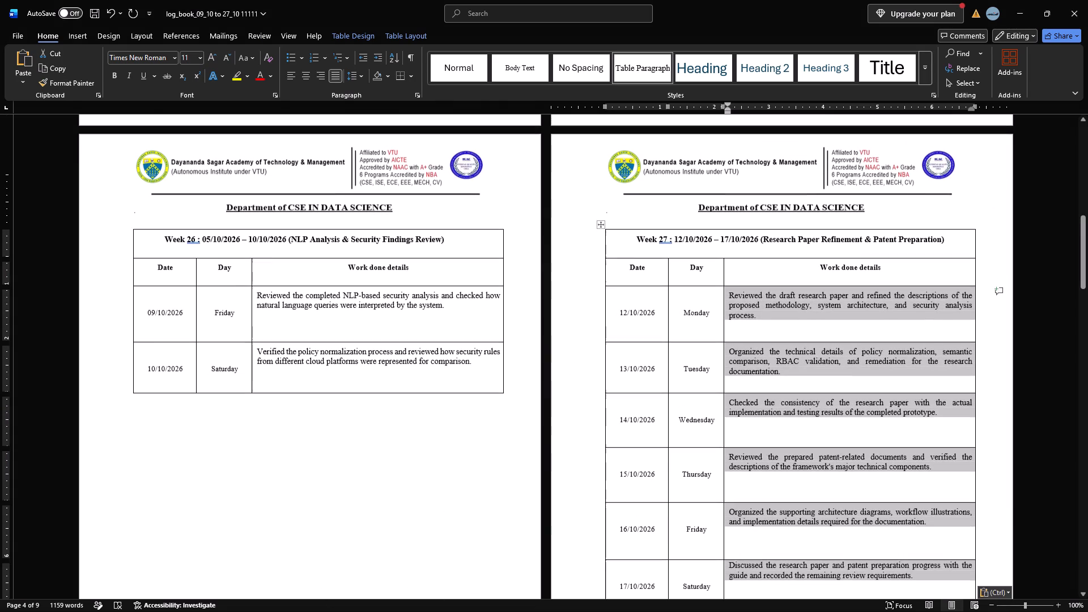
pyautogui.scroll(1, 711, 365)
pyautogui.hotkey('alt', 'Tab')
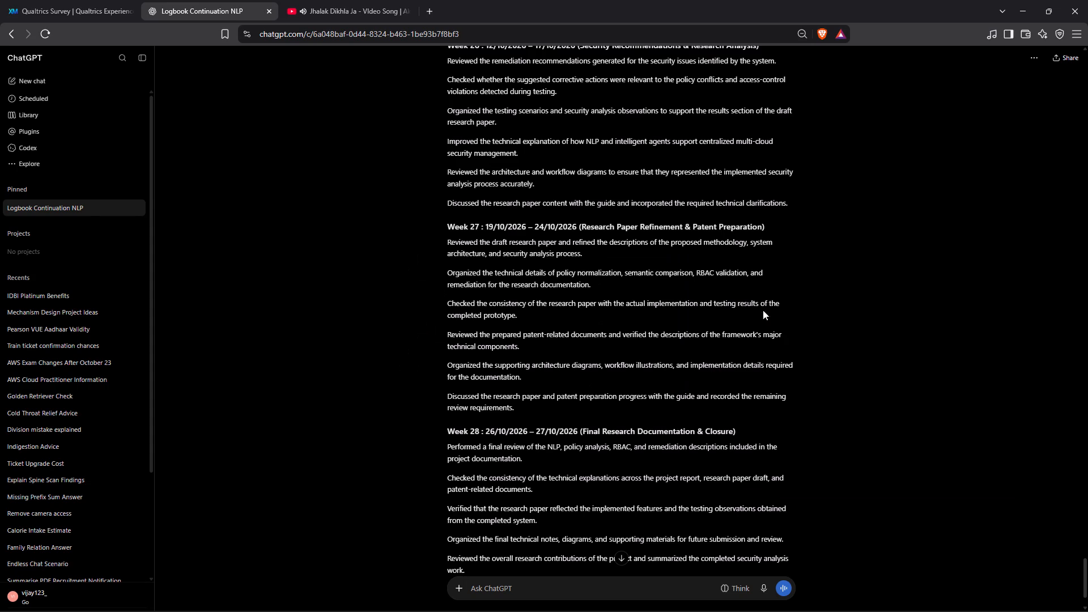
pyautogui.scroll(1, 780, 301)
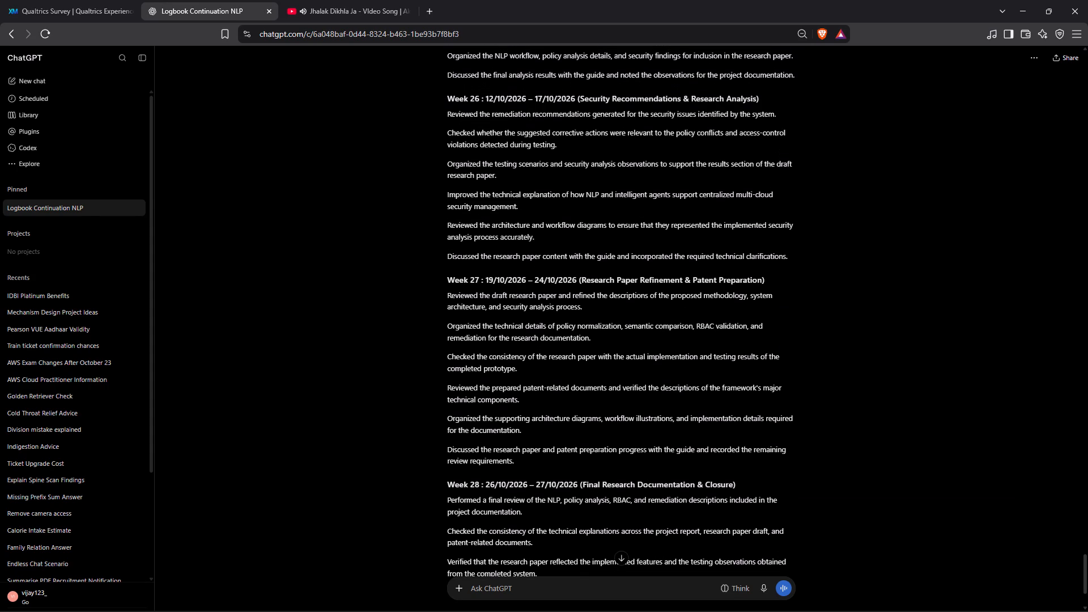
pyautogui.moveTo(446, 113); pyautogui.dragTo(673, 258)
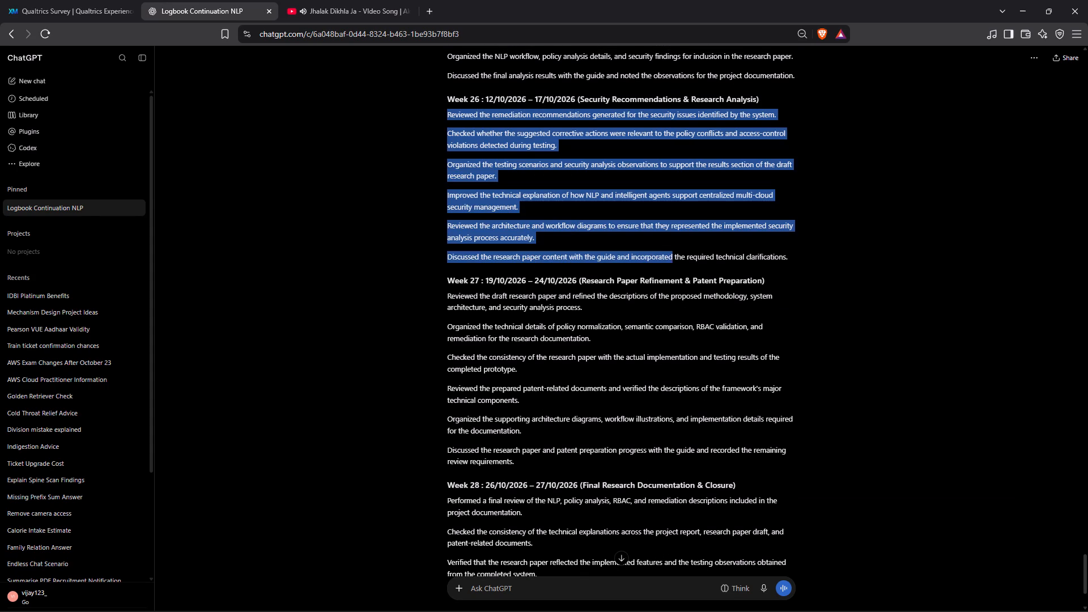
pyautogui.moveTo(673, 258); pyautogui.dragTo(806, 254)
pyautogui.hotkey('ctrl', 'c')
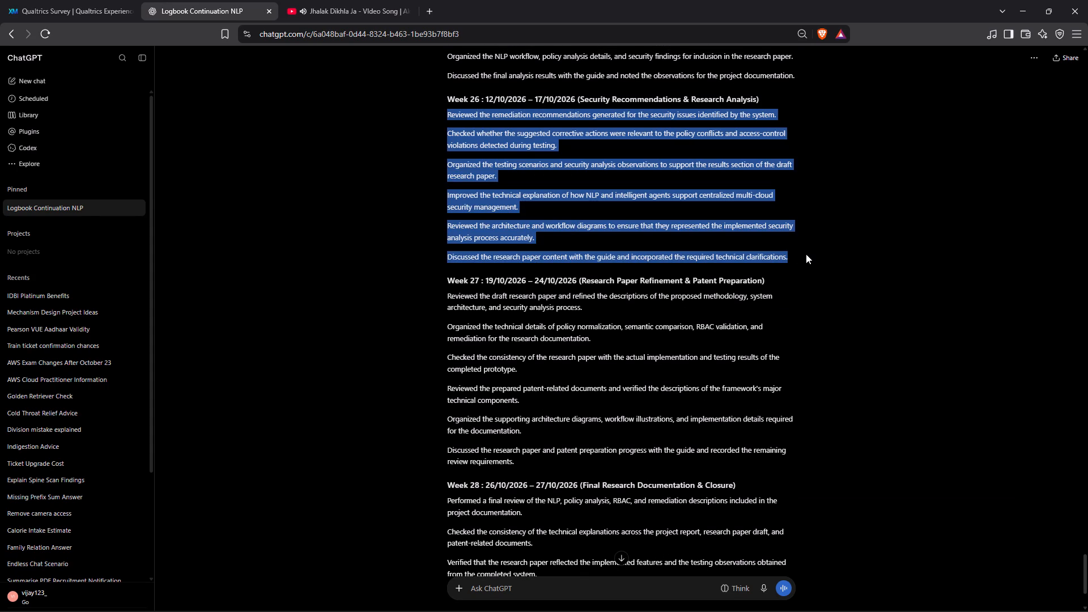
pyautogui.hotkey('alt', 'Tab')
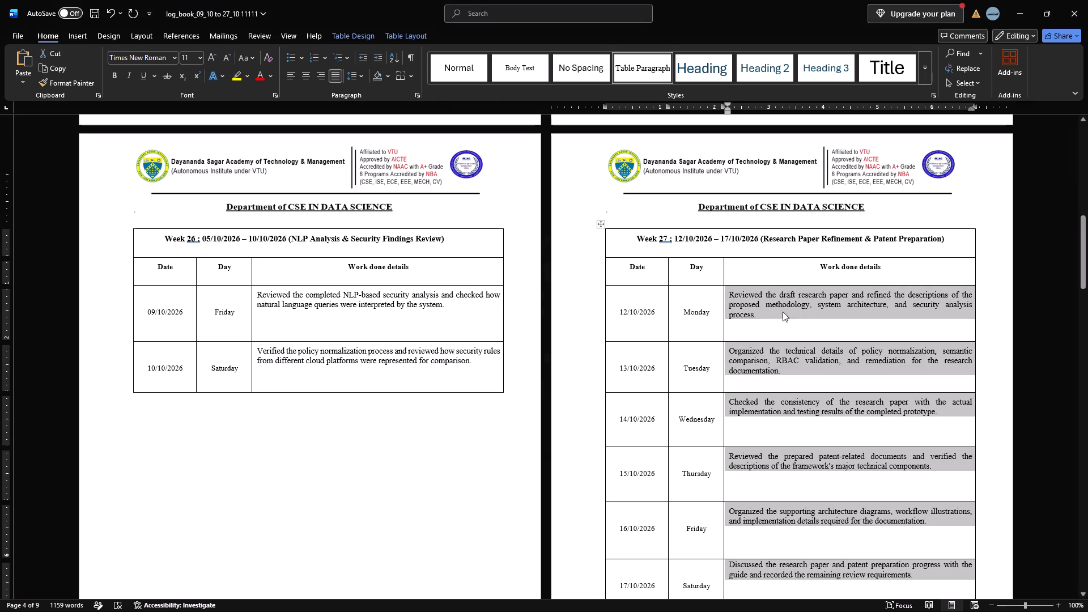
pyautogui.click(741, 297)
pyautogui.moveTo(729, 295); pyautogui.dragTo(913, 567)
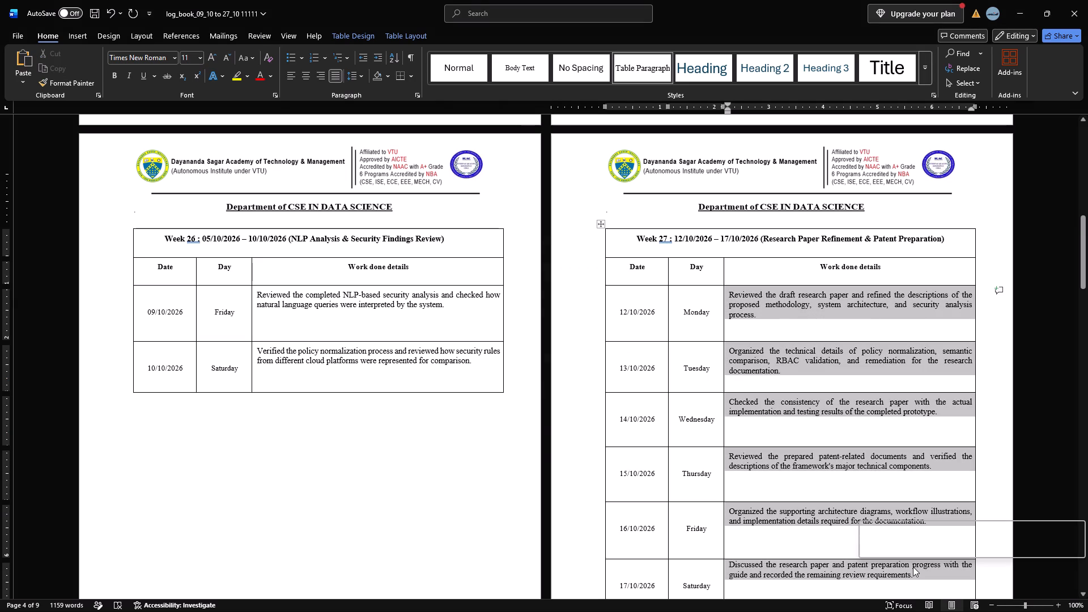
pyautogui.hotkey('ctrl', 'v')
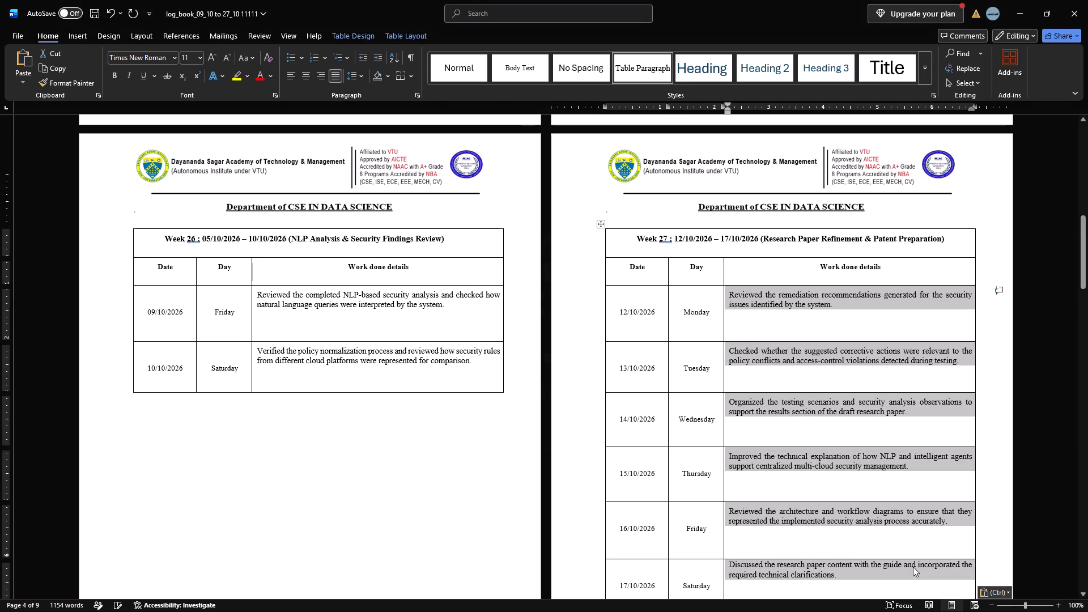
pyautogui.scroll(-4, 851, 430)
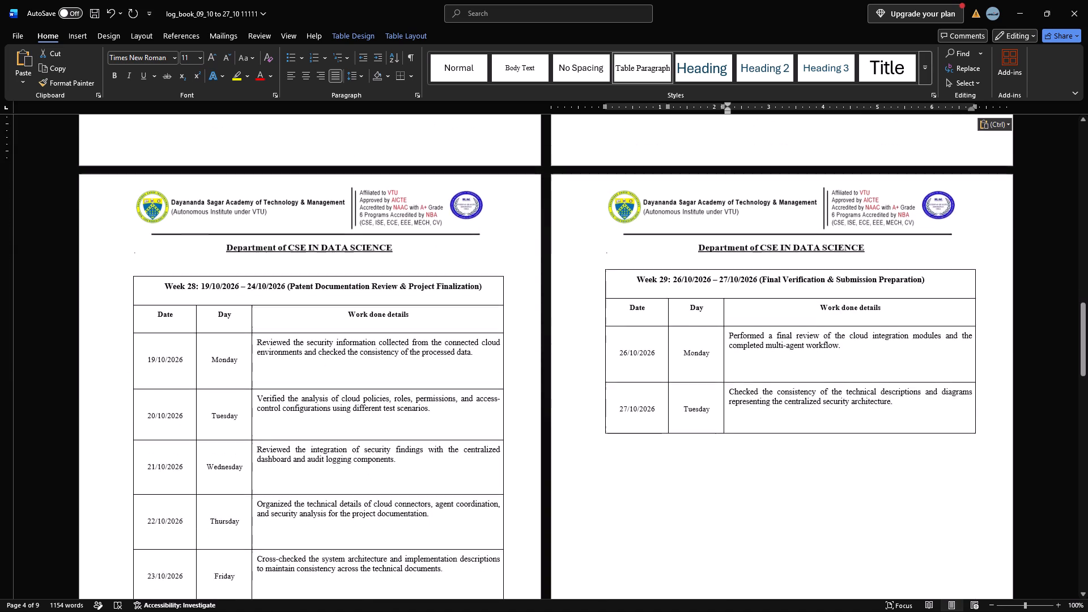
pyautogui.scroll(-3, 851, 430)
pyautogui.scroll(4, 851, 430)
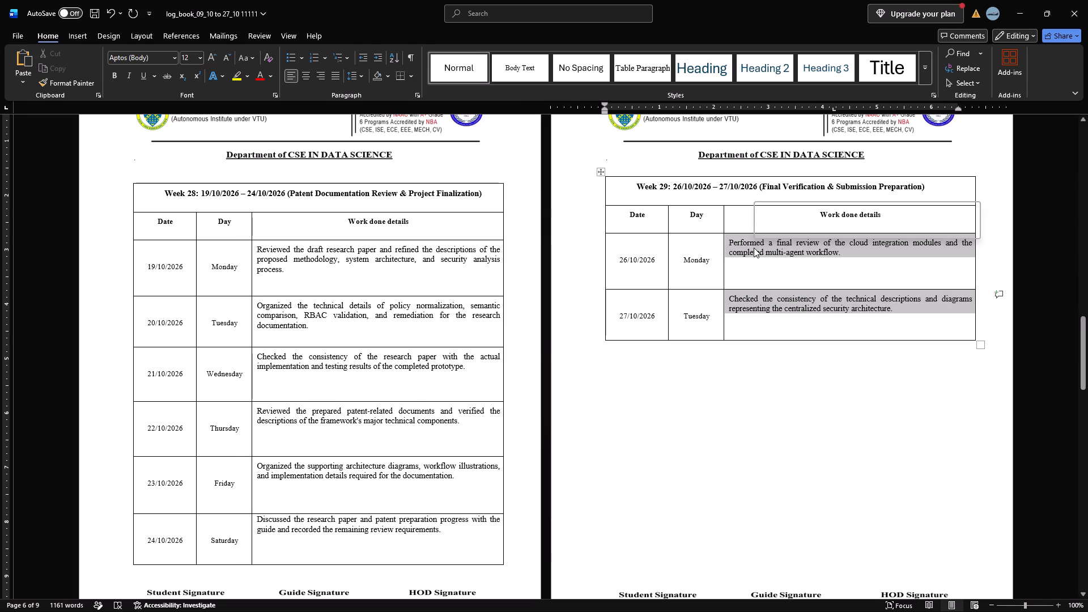
pyautogui.hotkey('ctrl', 'v')
pyautogui.click(807, 399)
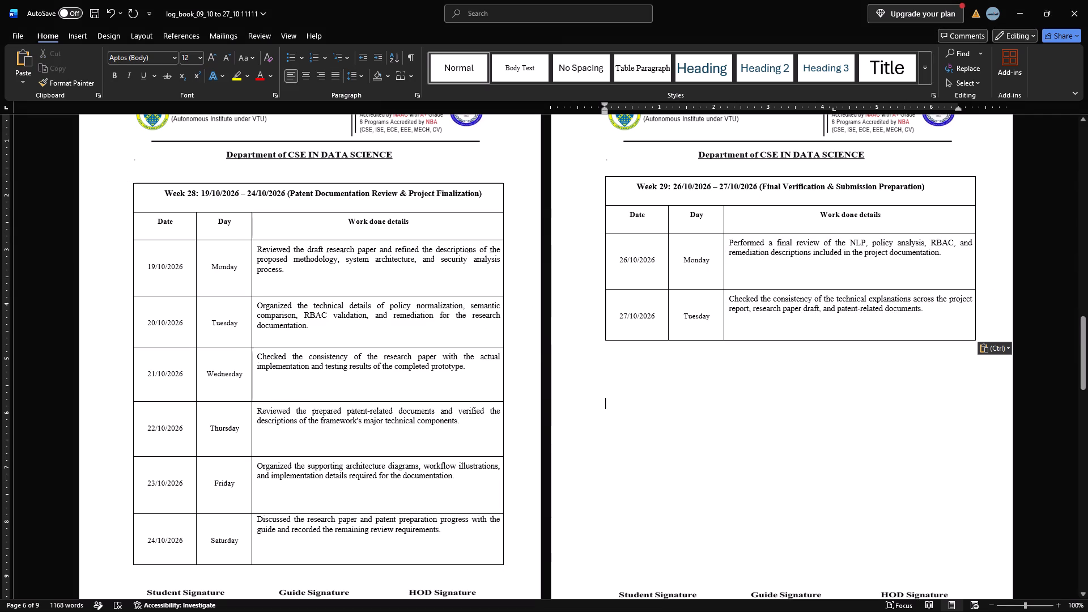
pyautogui.scroll(-4, 868, 374)
pyautogui.scroll(1, 868, 374)
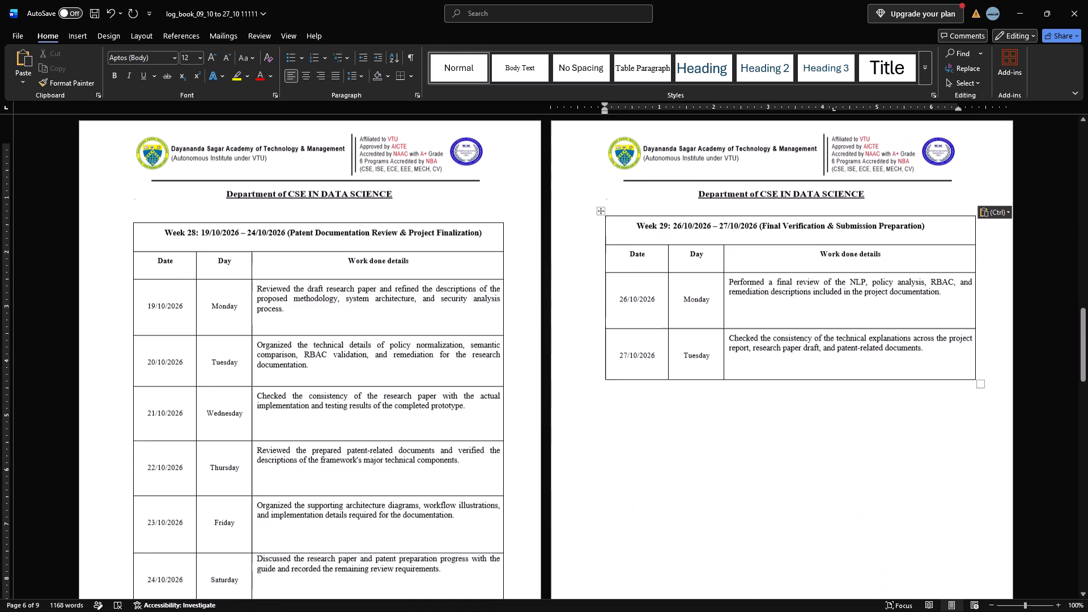
pyautogui.scroll(1, 868, 374)
pyautogui.hotkey('ctrl', 'p')
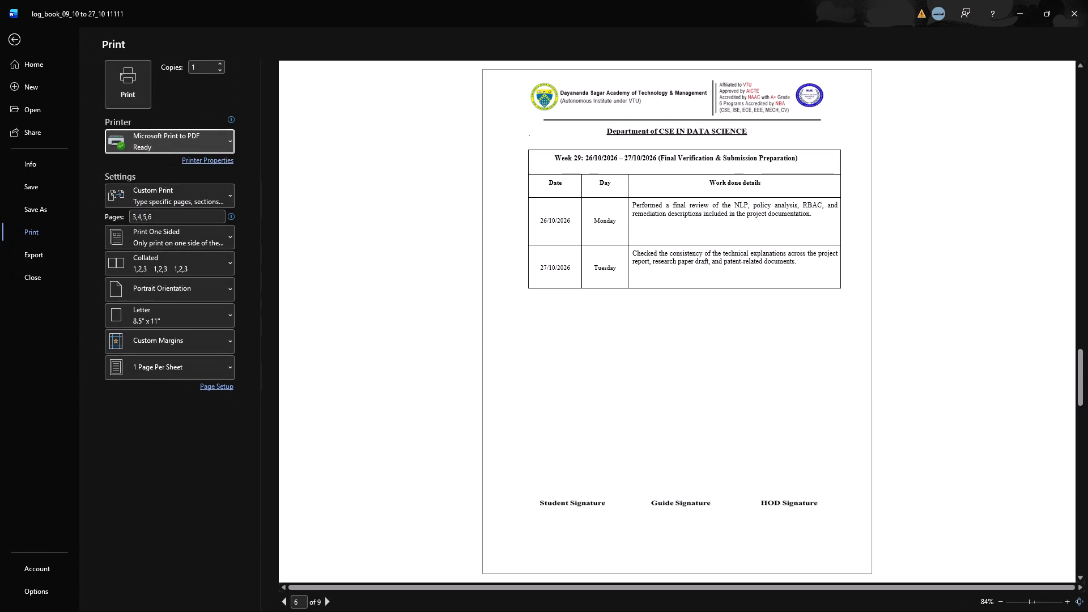
pyautogui.click(152, 76)
pyautogui.click(136, 80)
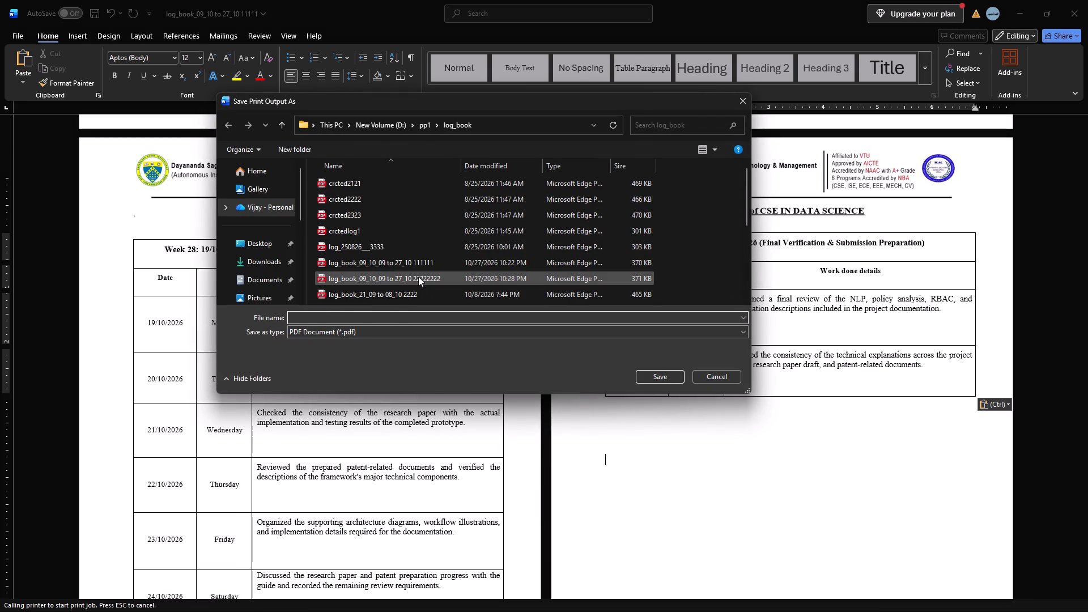
pyautogui.click(418, 277)
pyautogui.click(405, 318)
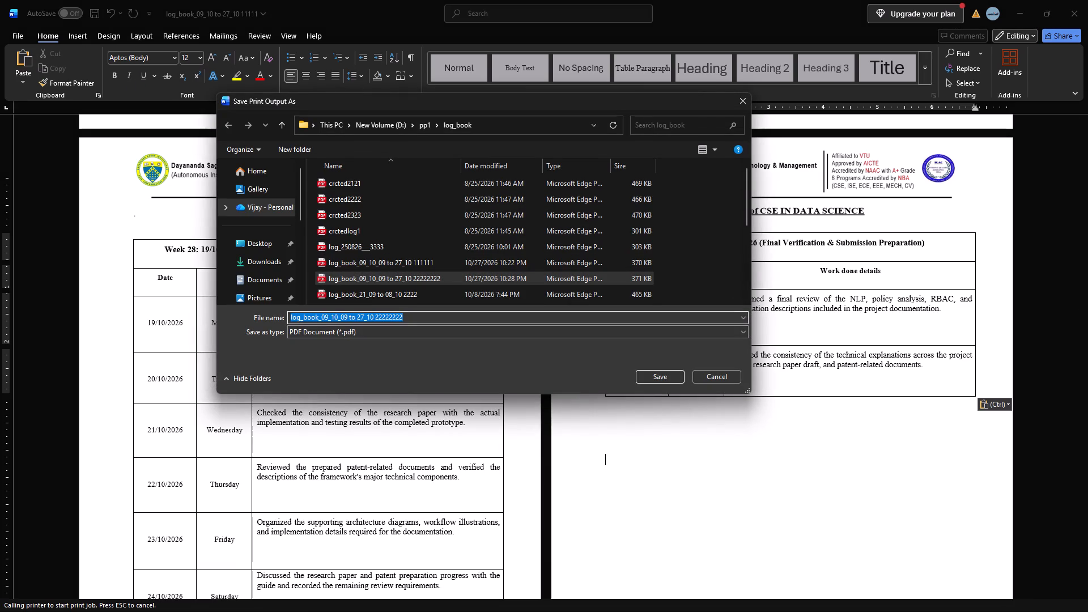
pyautogui.click(405, 318)
pyautogui.press('BackSpace')
pyautogui.press('BackSpace')
pyautogui.press('BackSpace')
pyautogui.press('BackSpace')
pyautogui.press('BackSpace')
pyautogui.press('BackSpace')
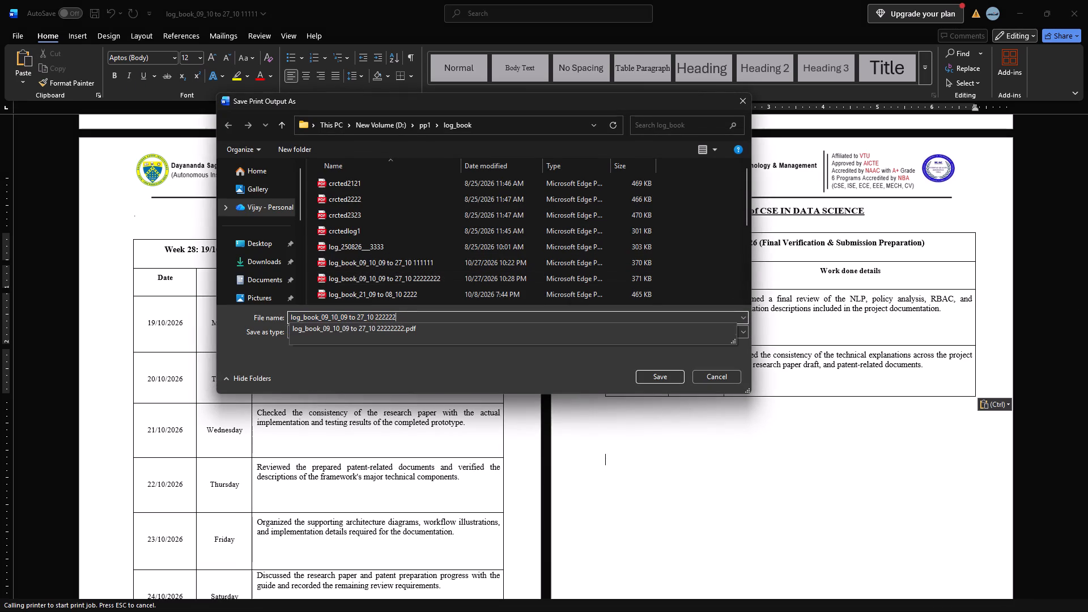
pyautogui.press('BackSpace')
pyautogui.press('BackSpace')
pyautogui.press('3')
pyautogui.press('3')
pyautogui.press('3')
pyautogui.press('3')
pyautogui.press('3')
pyautogui.press('3')
pyautogui.press('3')
pyautogui.press('3')
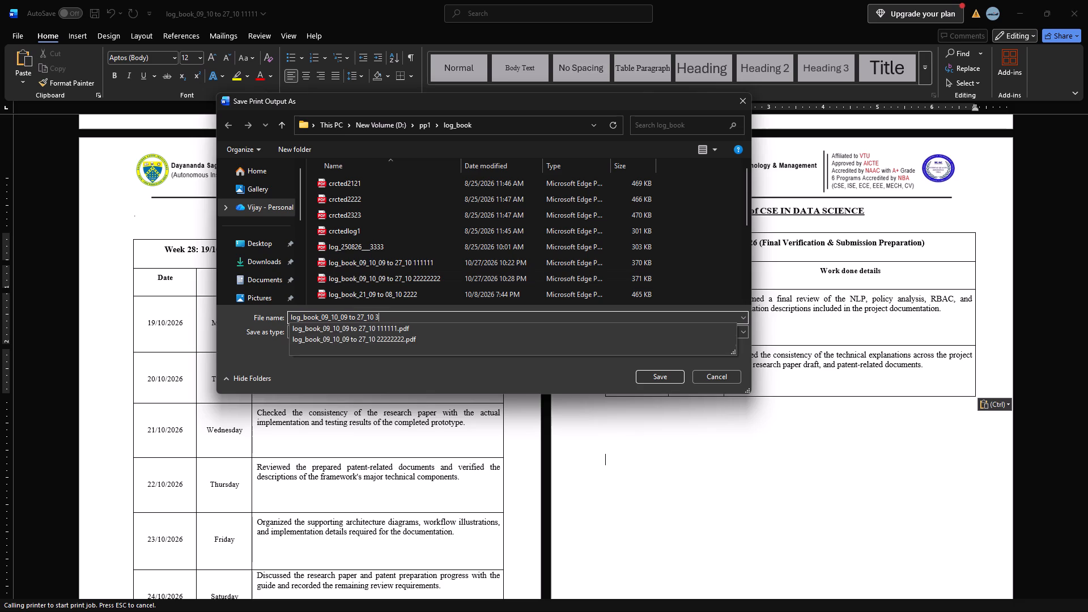
pyautogui.press('Return')
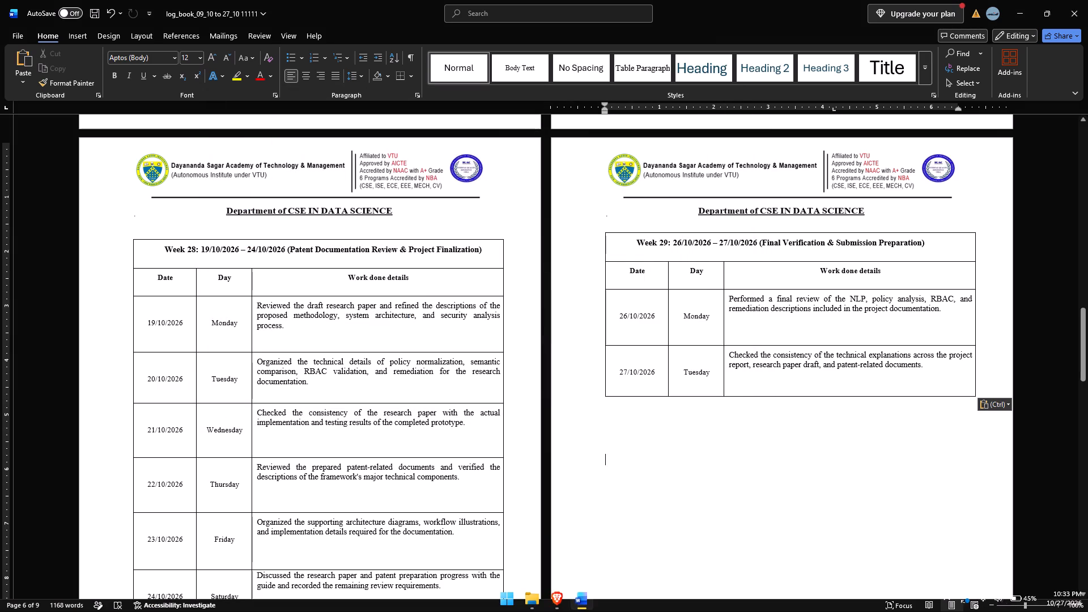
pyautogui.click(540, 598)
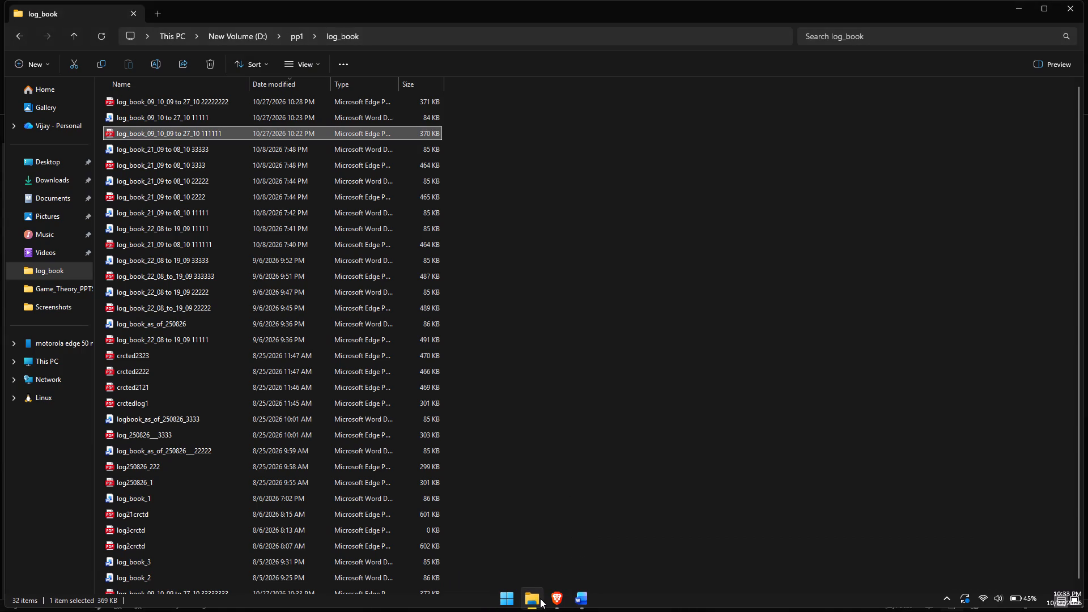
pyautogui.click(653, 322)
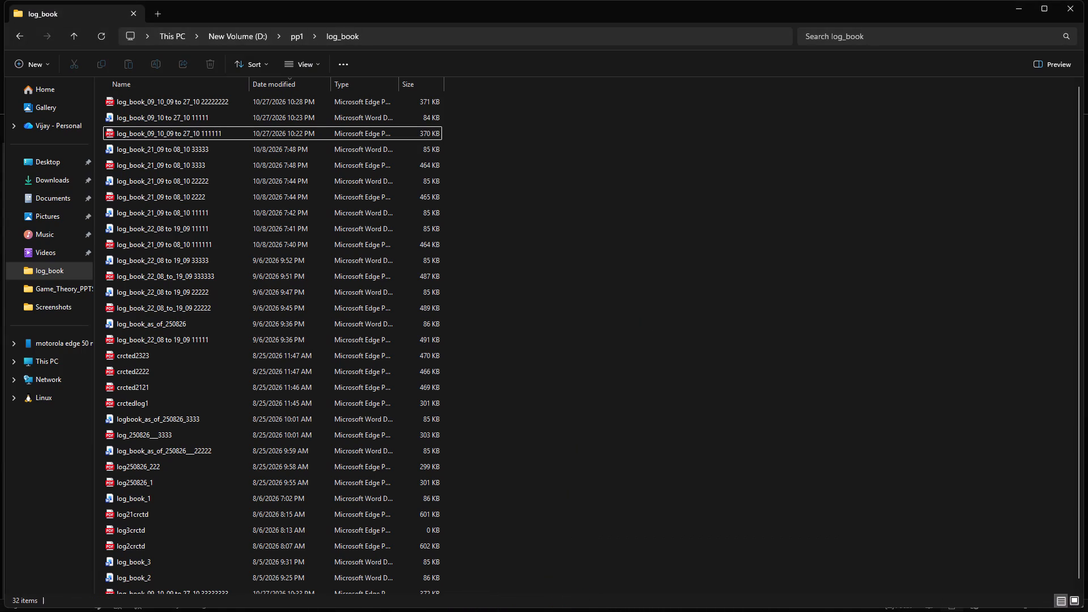
# Save the "log_book_09_10 to 27_10 11111" document in Word and close it.
pyautogui.click(573, 600)
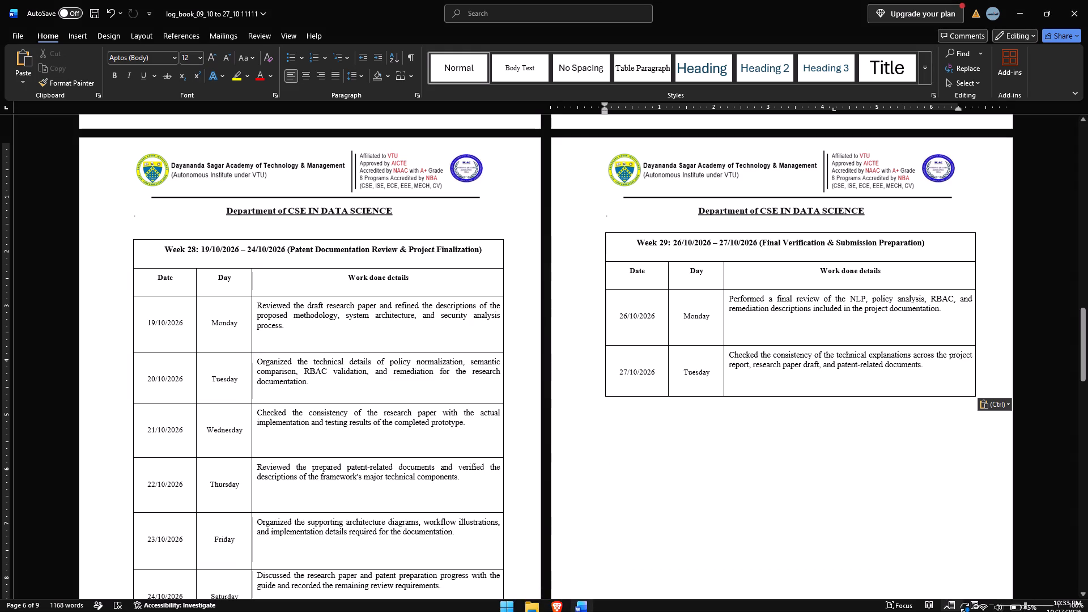
pyautogui.hotkey('ctrl', 's')
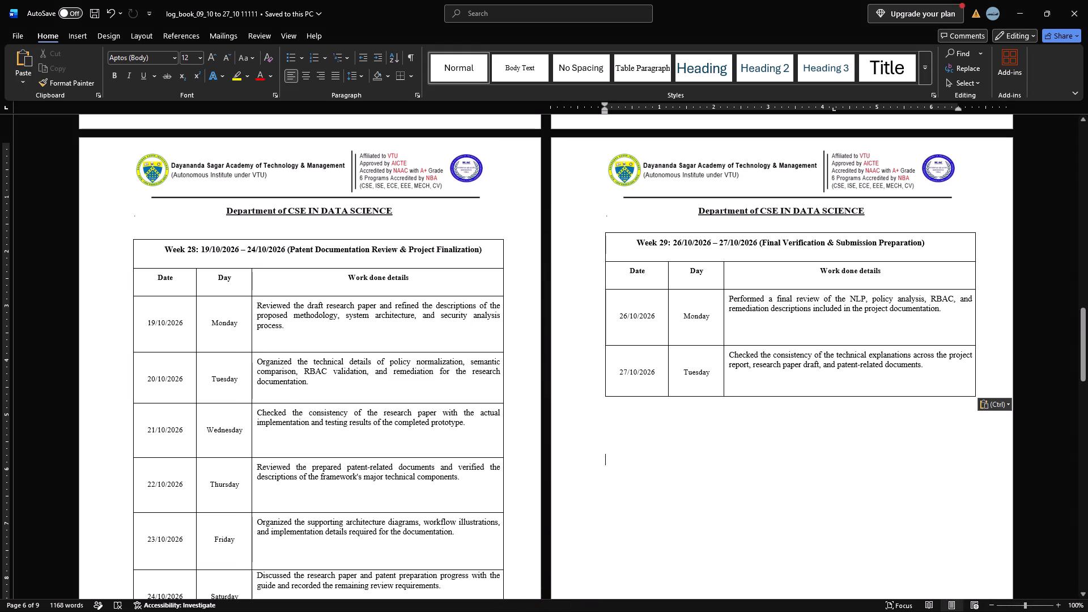
pyautogui.click(1087, 0)
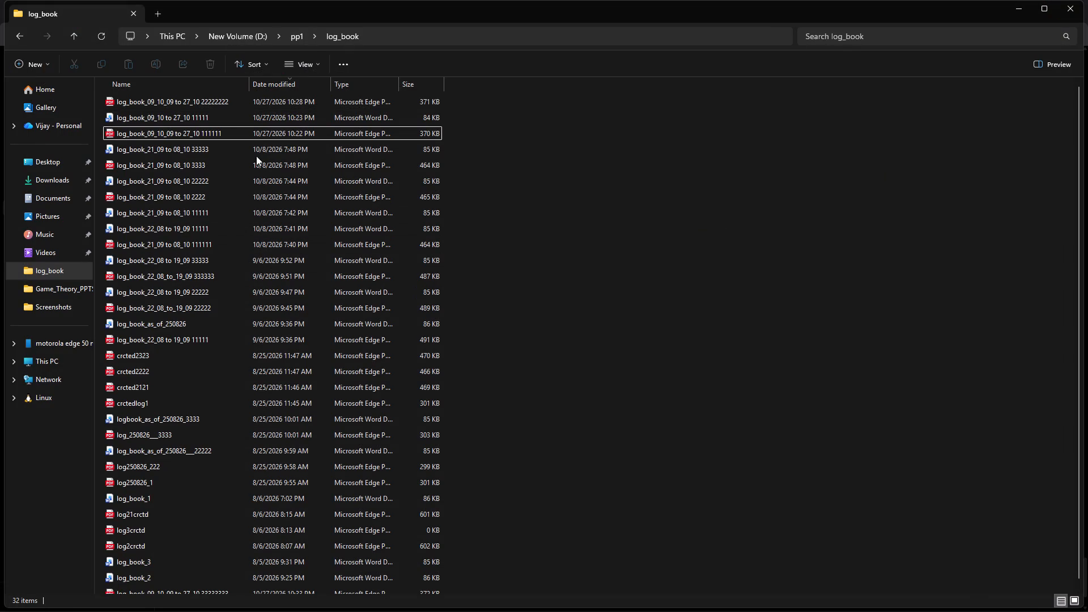
# In File Explorer's log_book folder, select together the "log_book_09_10_09 to 27_10" PDFs 111111 and 22222222 and the "log_book_21_09 to 08_10 3333" PDF.
pyautogui.click(182, 133)
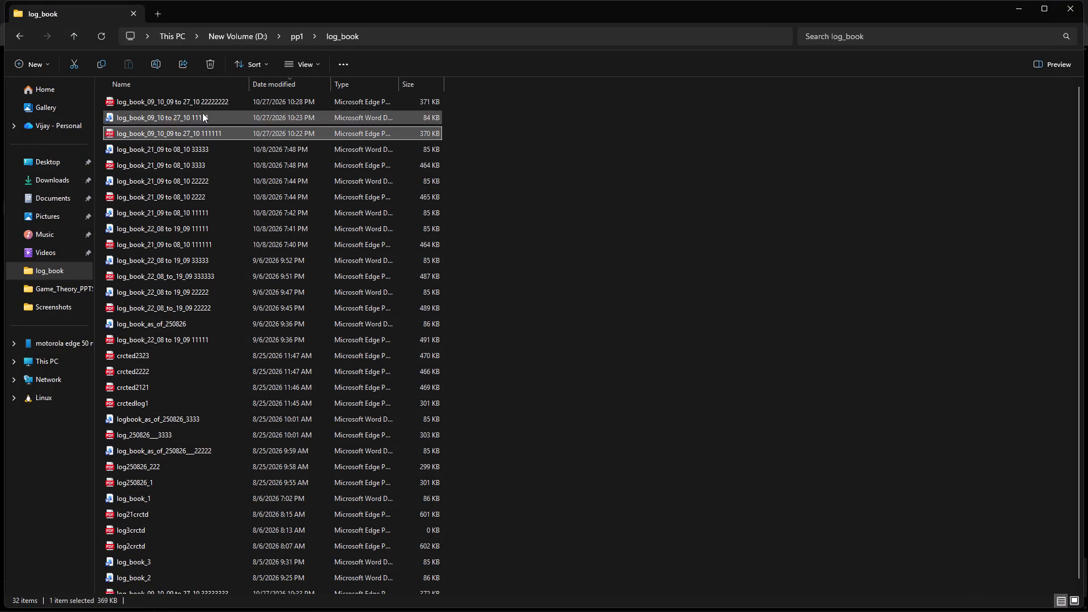
pyautogui.click(565, 253)
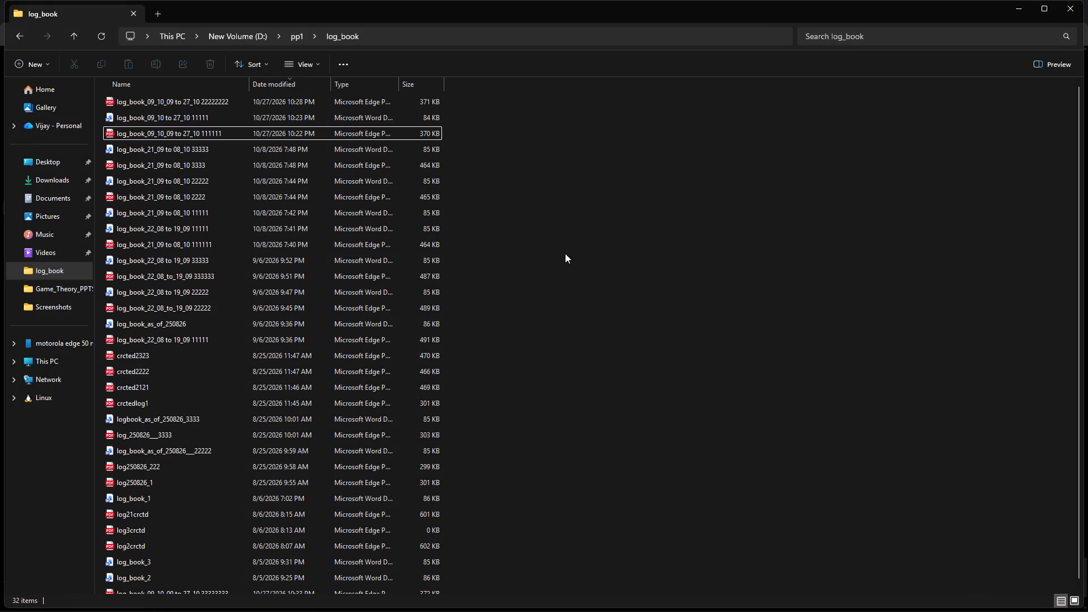
pyautogui.click(208, 129)
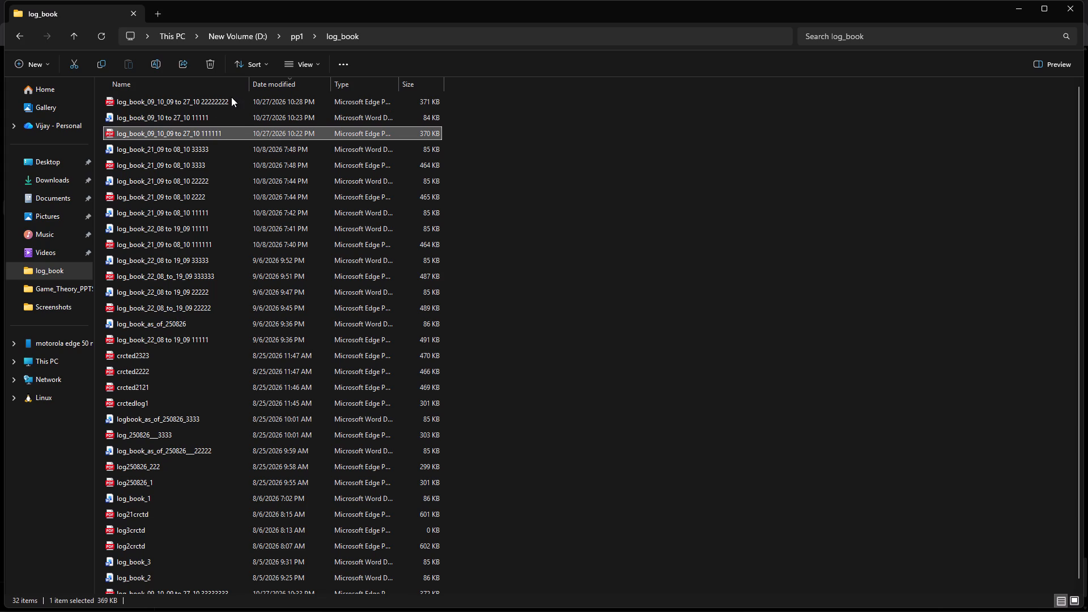
pyautogui.keyDown('ctrl'); pyautogui.click(231, 99); pyautogui.keyUp('ctrl')
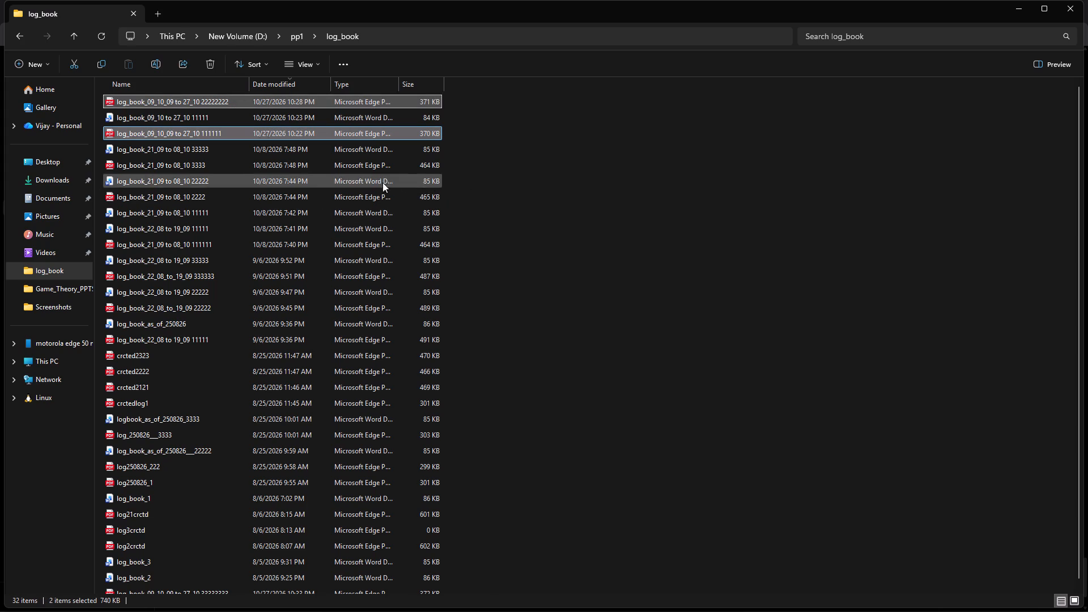
pyautogui.keyDown('ctrl'); pyautogui.click(215, 164); pyautogui.keyUp('ctrl')
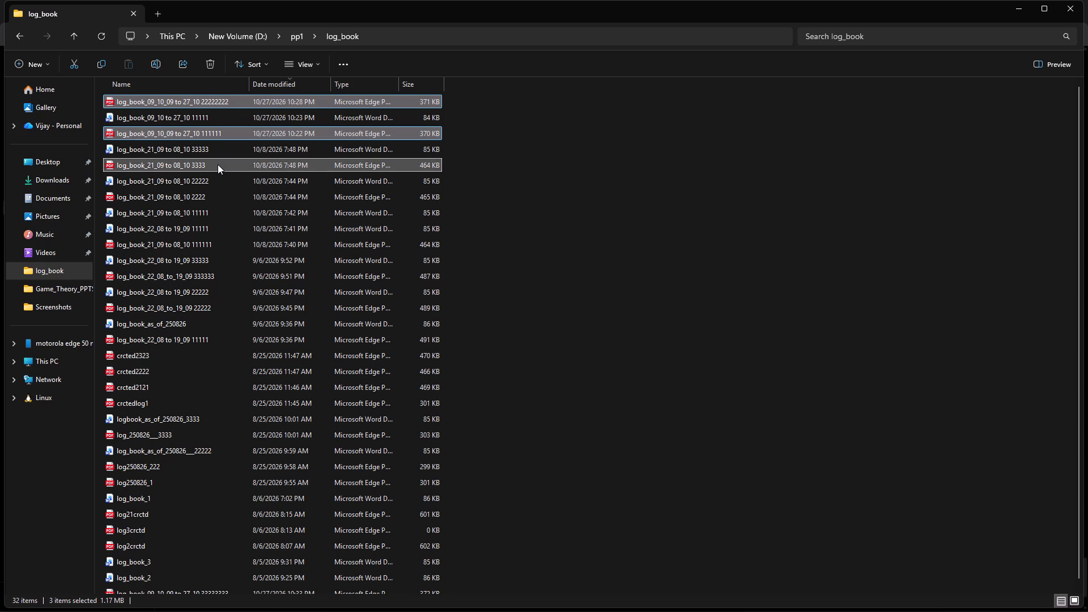
# Clear the current file selection and refresh the log_book folder listing.
pyautogui.click(218, 164)
pyautogui.click(535, 204)
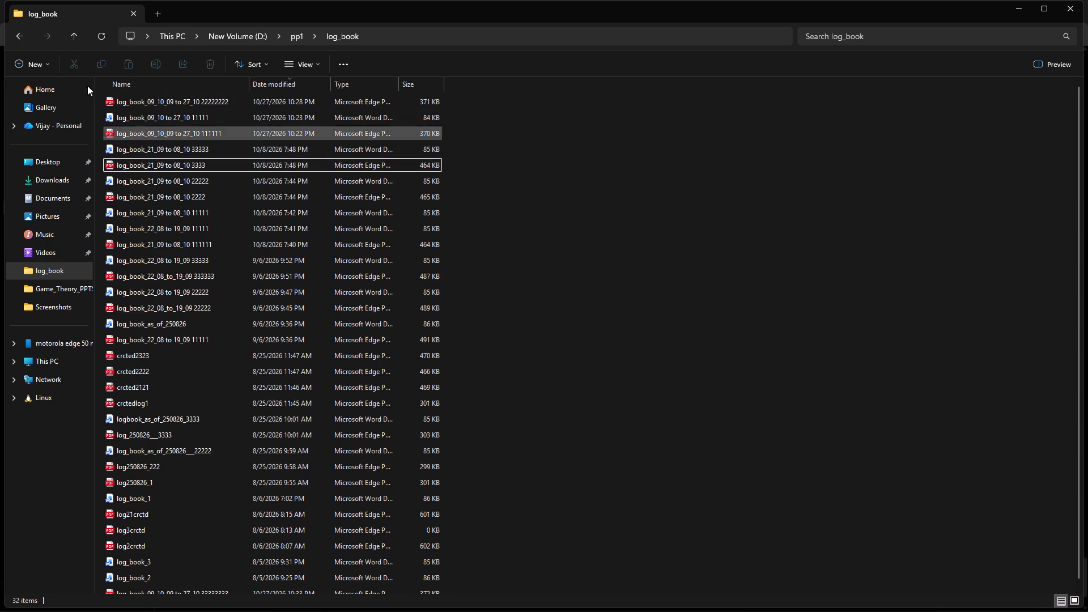
pyautogui.click(99, 33)
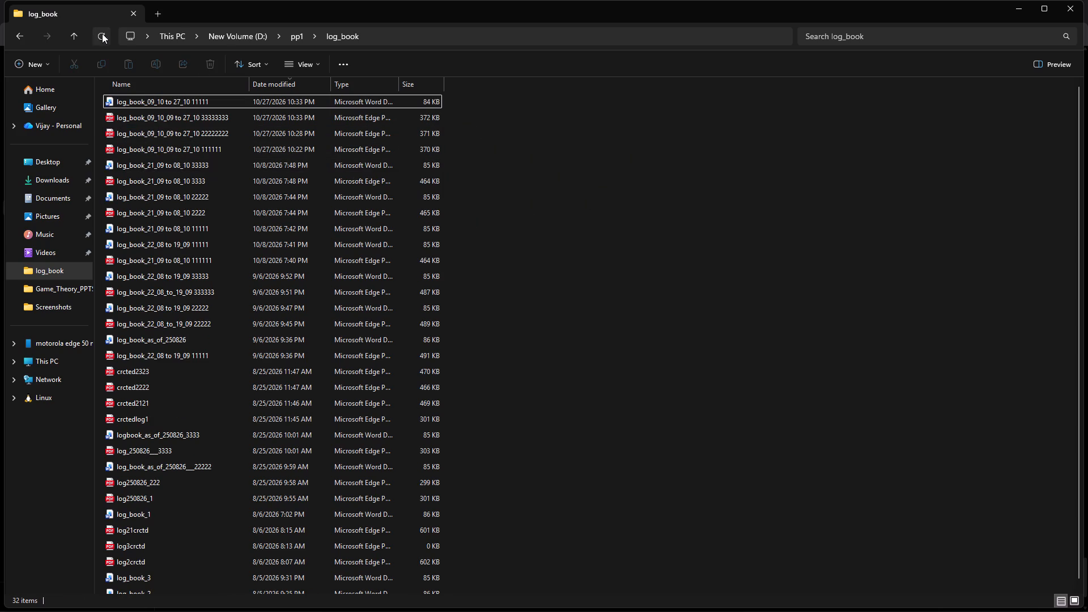
# Copy the three "log_book_09_10_09 to 27_10" PDFs ending in 33333333, 22222222 and 111111 together.
pyautogui.click(219, 118)
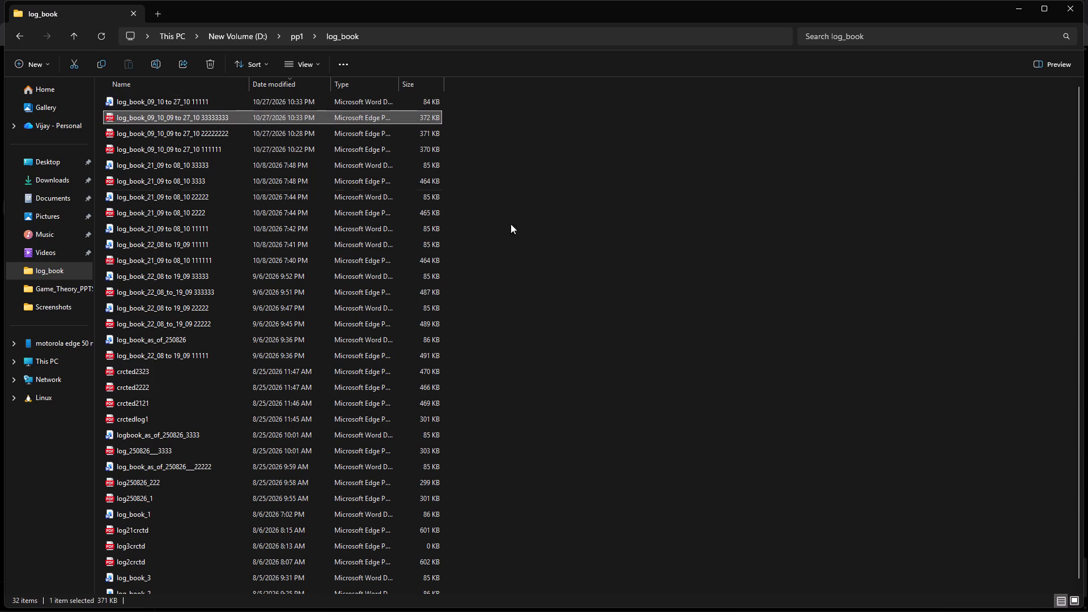
pyautogui.keyDown('ctrl'); pyautogui.click(225, 131); pyautogui.keyUp('ctrl')
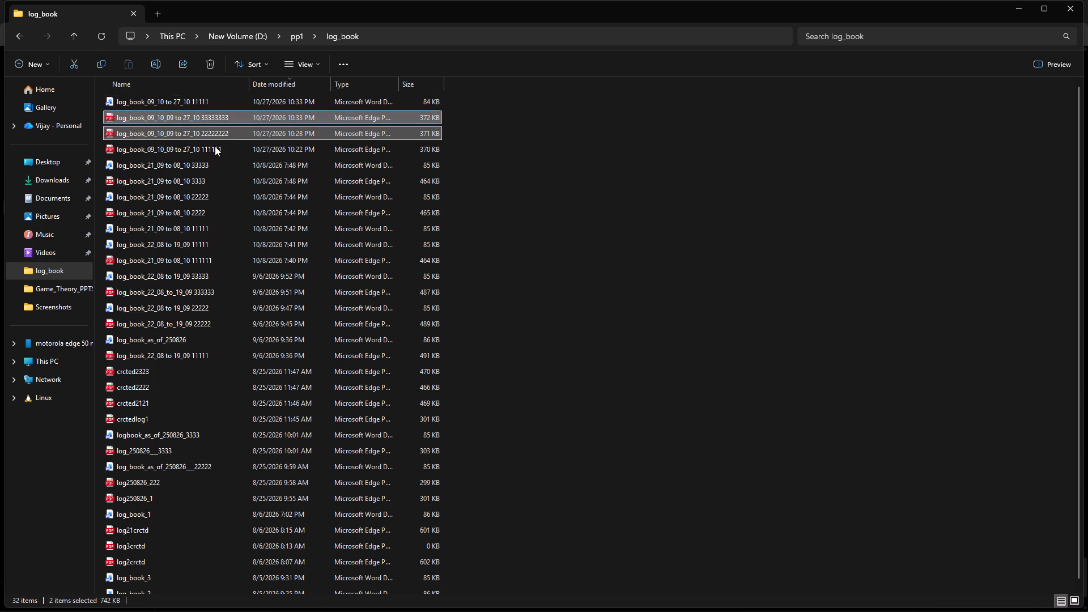
pyautogui.keyDown('ctrl'); pyautogui.click(215, 146); pyautogui.keyUp('ctrl')
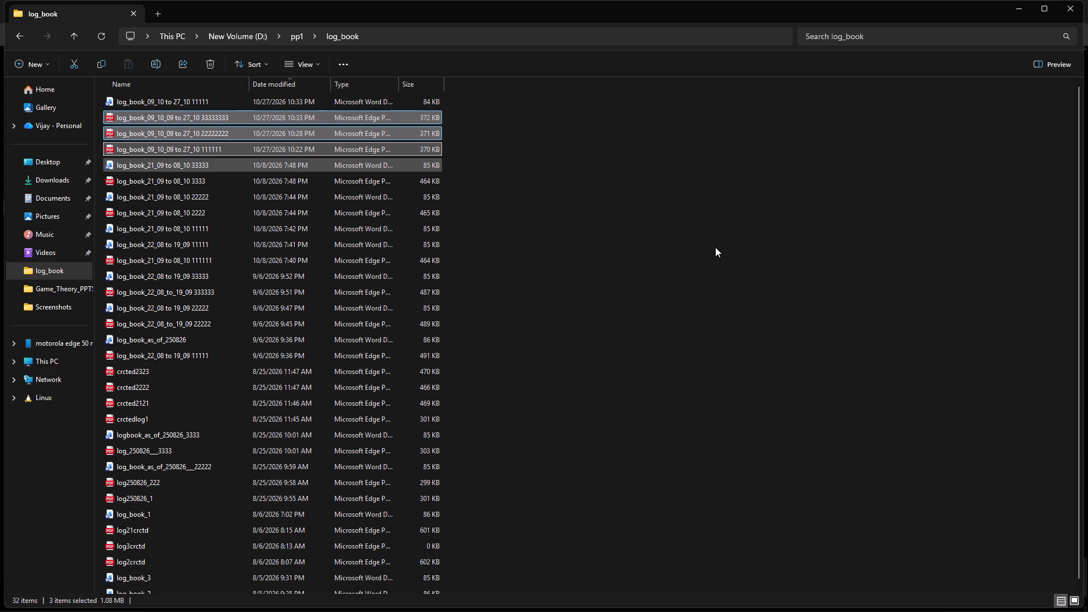
pyautogui.hotkey('ctrl', 'c')
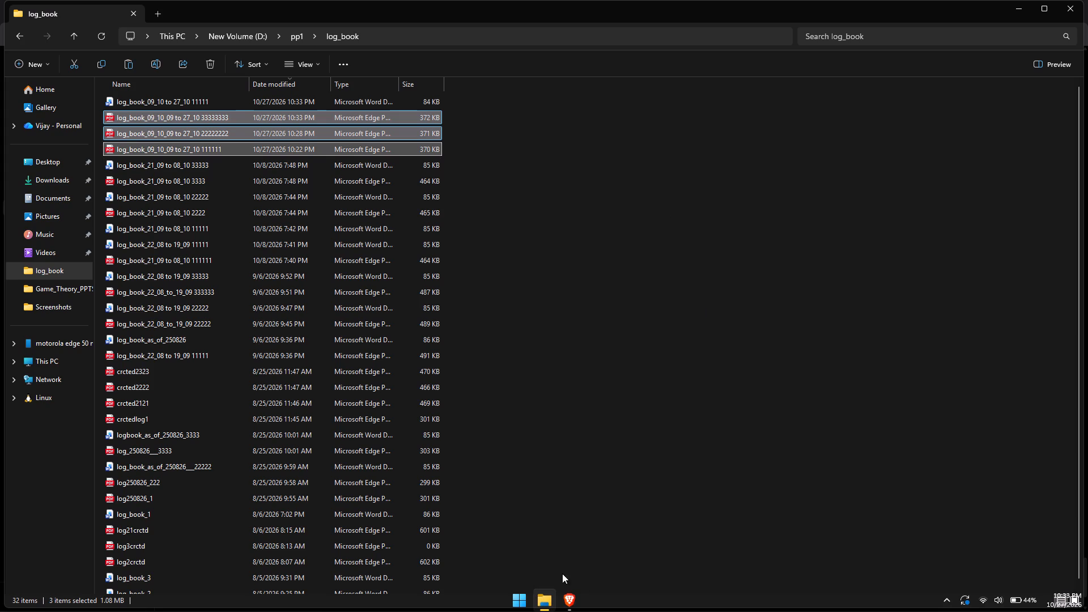
# Search the computer's apps for WhatsApp.
pyautogui.click(527, 593)
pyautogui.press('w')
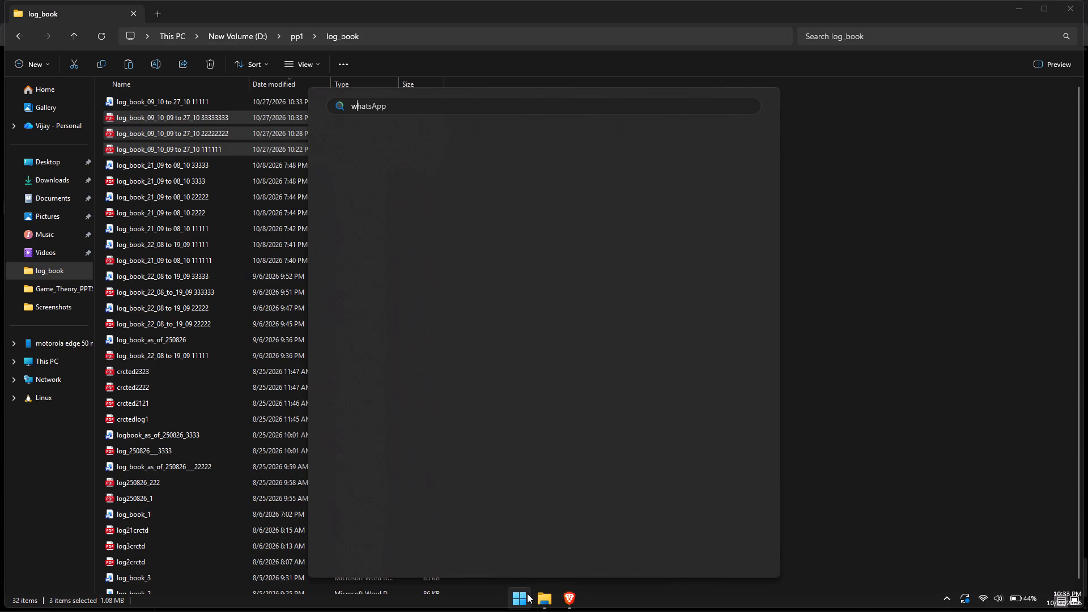